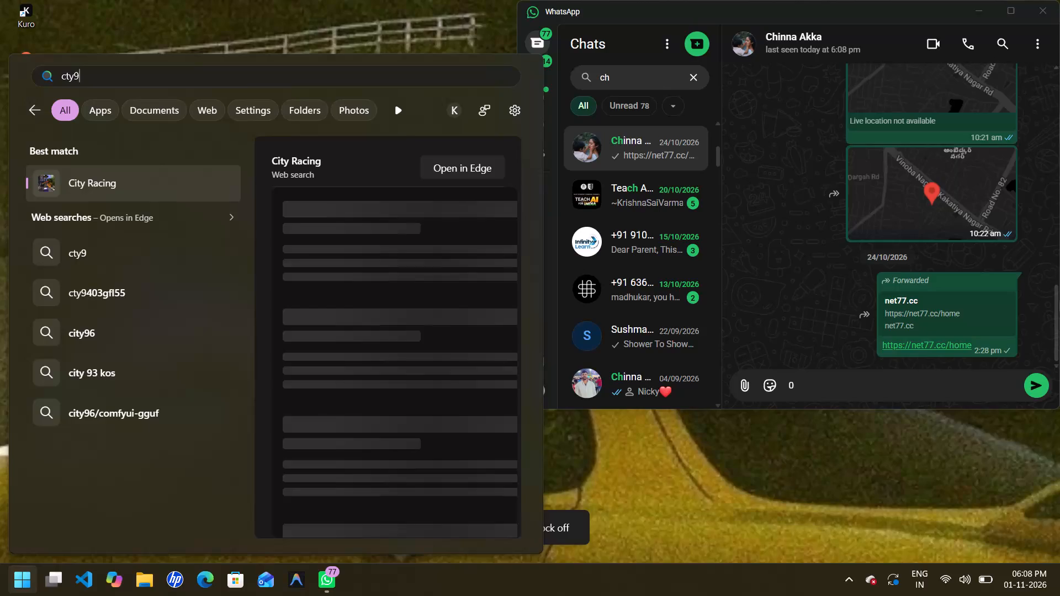
Clear the mistyped query from the Windows search box.
key("BackSpace")
key("BackSpace")
key("BackSpace")
key("BackSpace")
key("BackSpace")
key("BackSpace")
key("BackSpace")
key("BackSpace")
key("BackSpace")
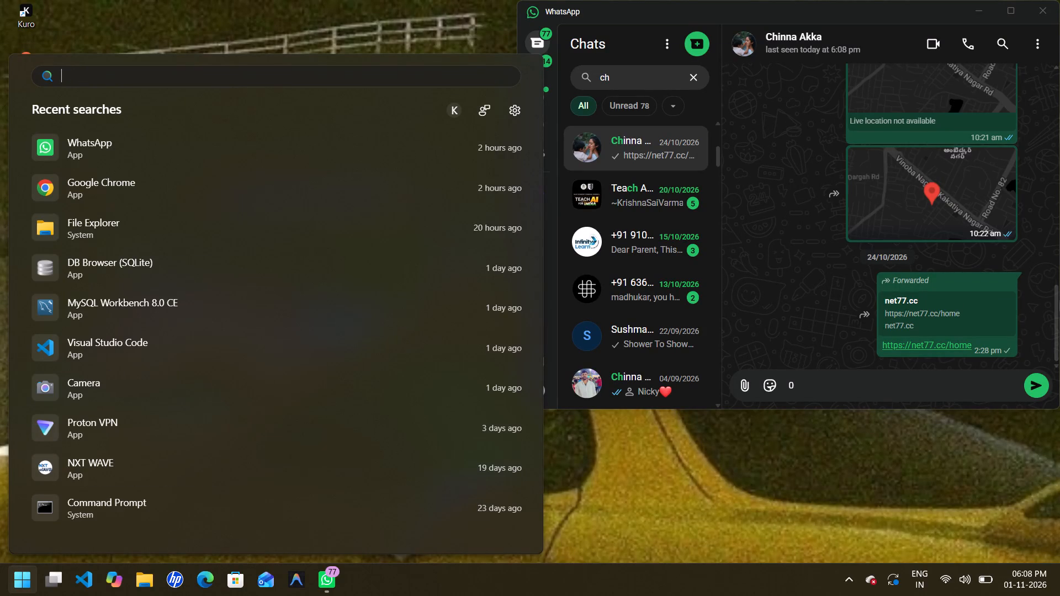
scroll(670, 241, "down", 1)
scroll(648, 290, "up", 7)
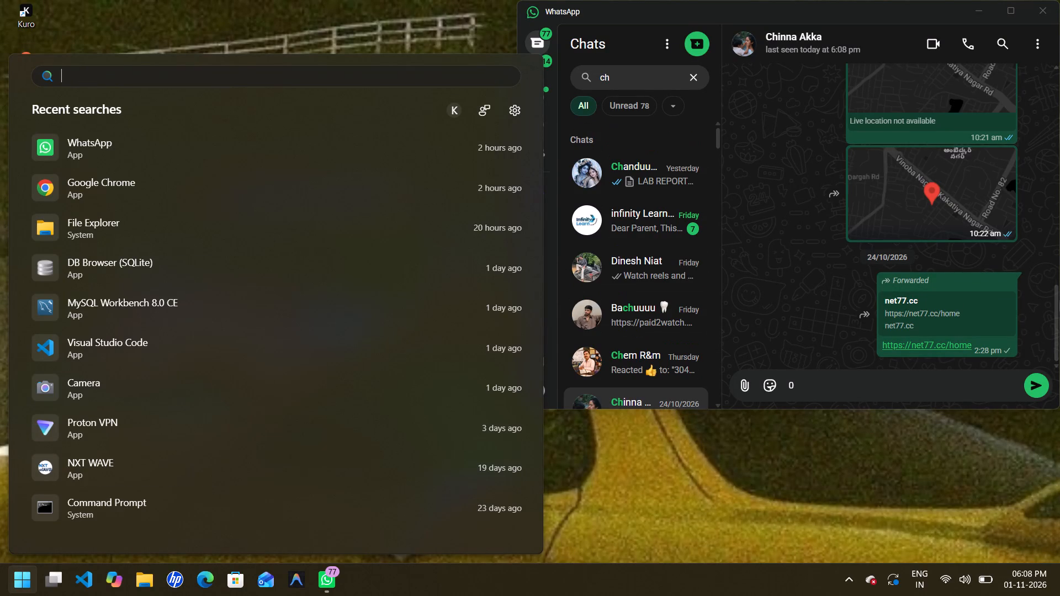
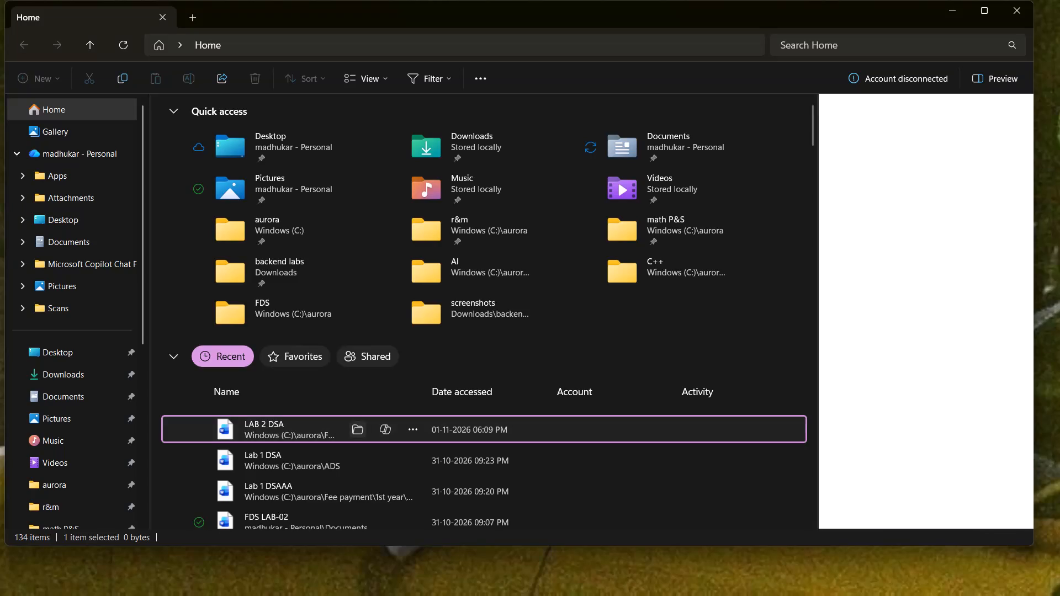
Open the folder location of the recent file LAB 2 DSA.
left_click(354, 428)
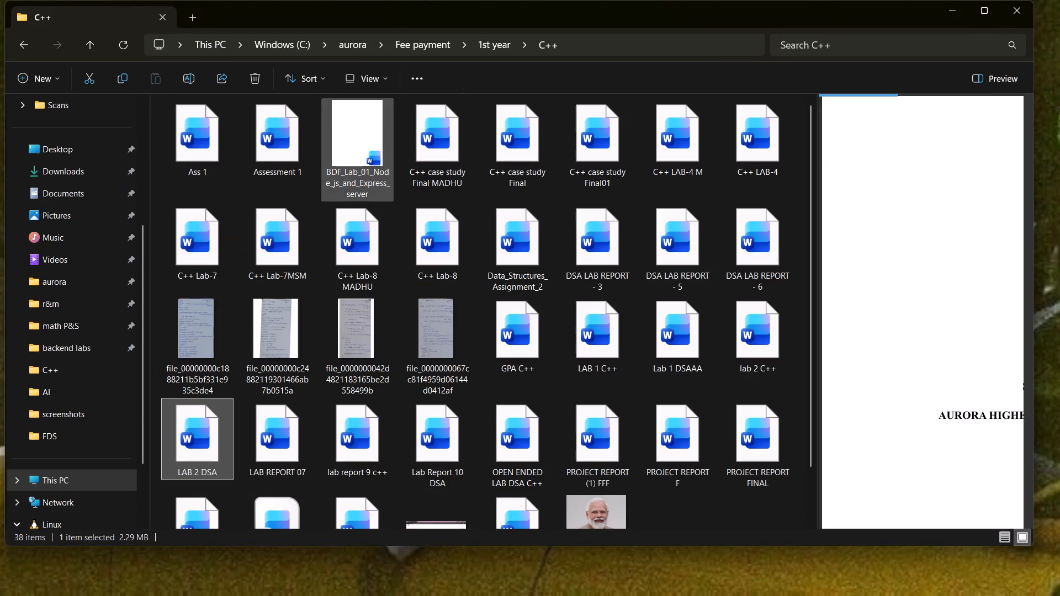
right_click(188, 446)
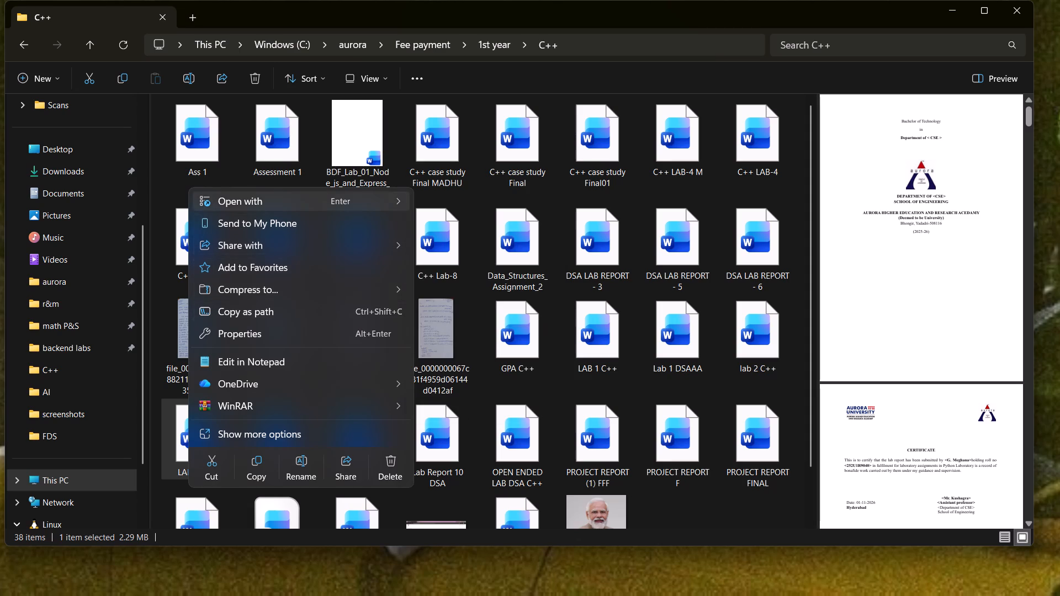
left_click(468, 251)
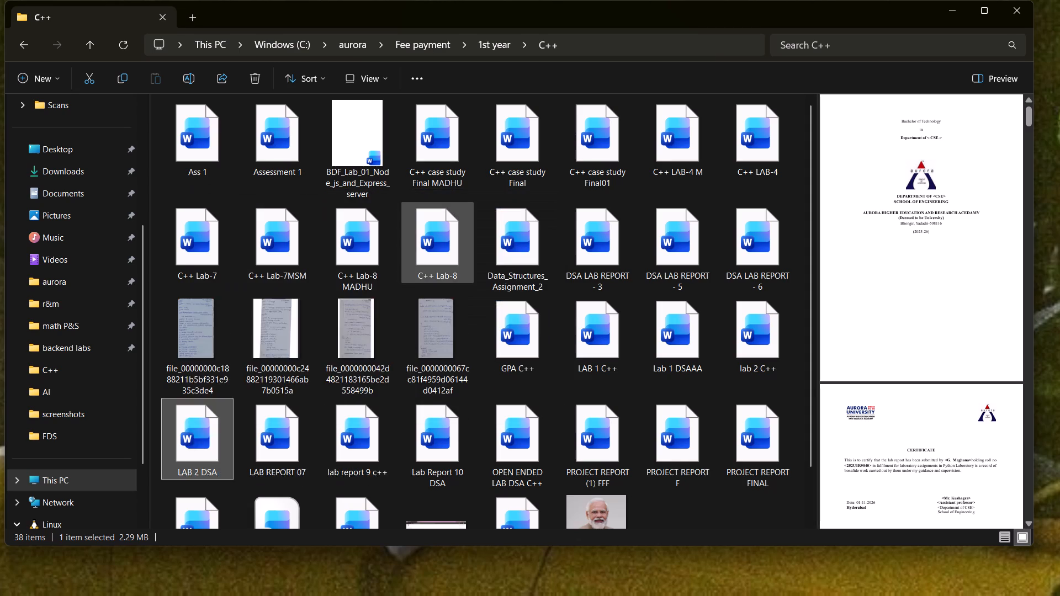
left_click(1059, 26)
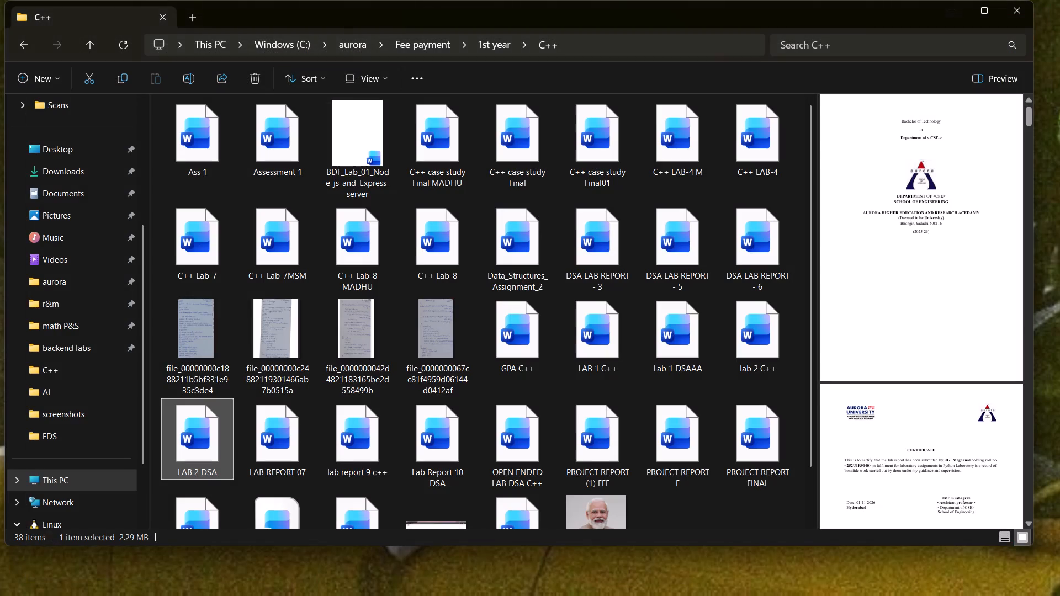
Open the LAB 2 DSA file in Word for editing.
right_click(205, 438)
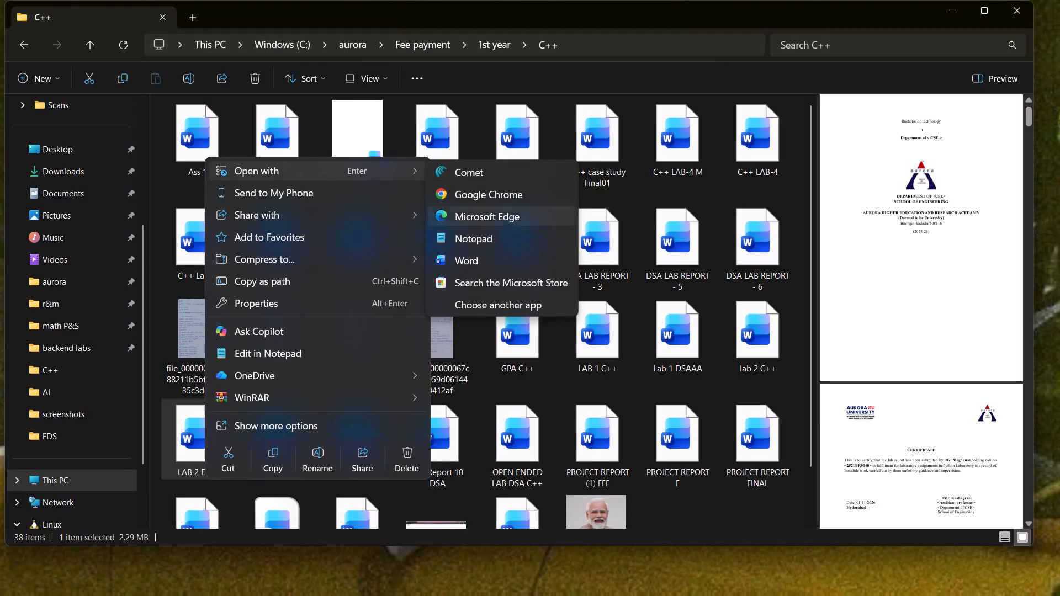
left_click(495, 263)
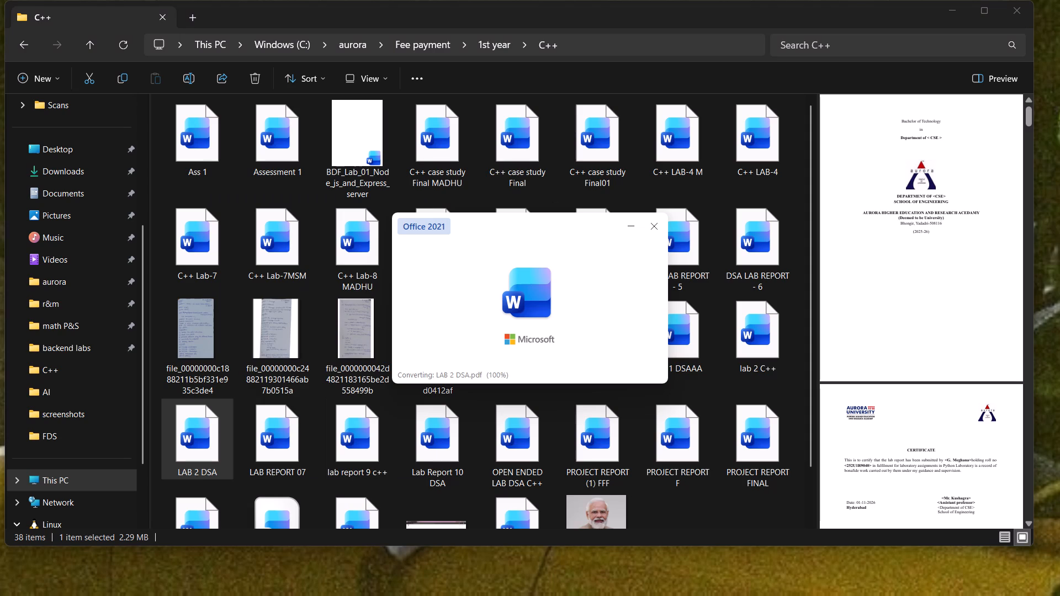
Launch Google Chrome with the Your Chrome profile and search Google for ccbp.
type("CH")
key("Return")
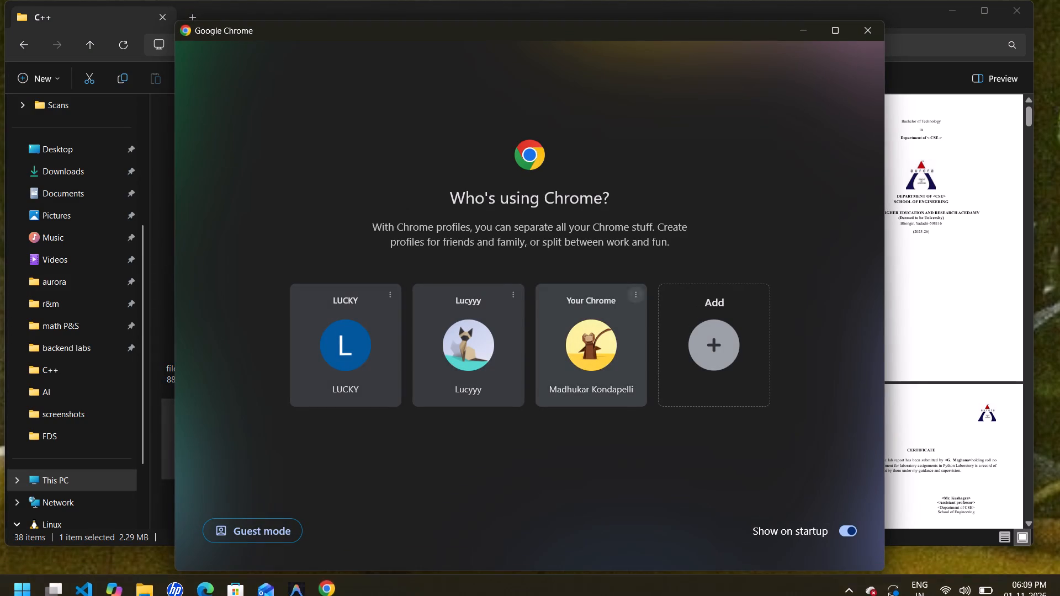
left_click(608, 342)
left_click(493, 270)
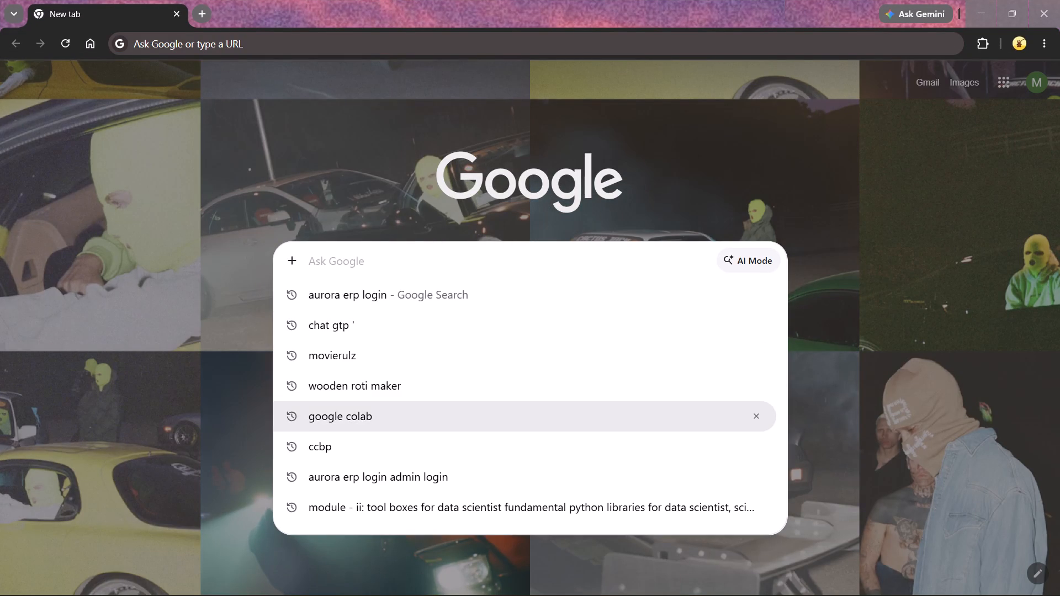
left_click(478, 438)
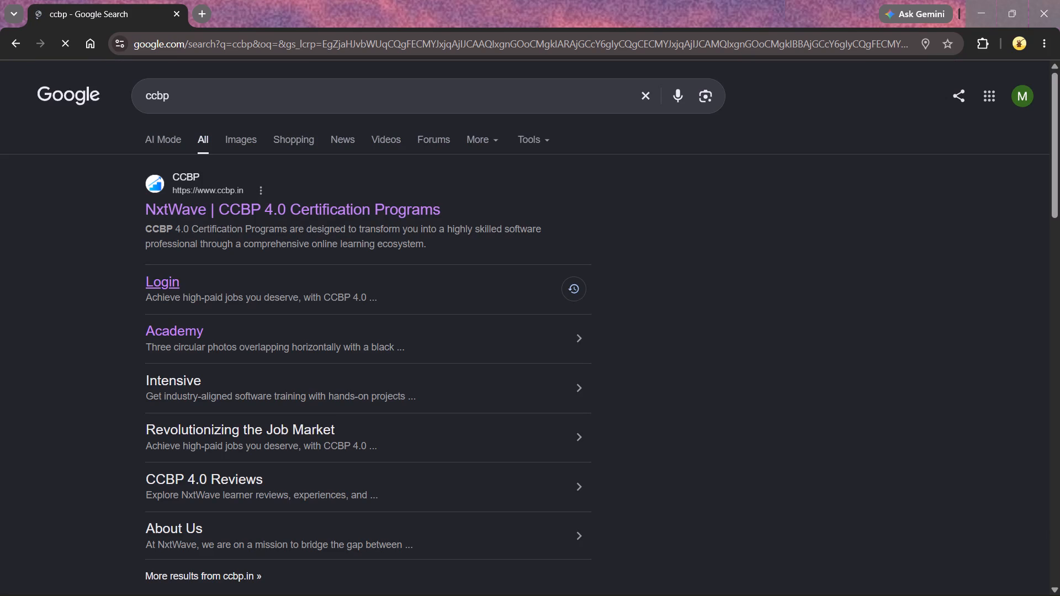
Open the CCBP login result and verify the Face ID to enter the learning portal.
left_click(173, 280)
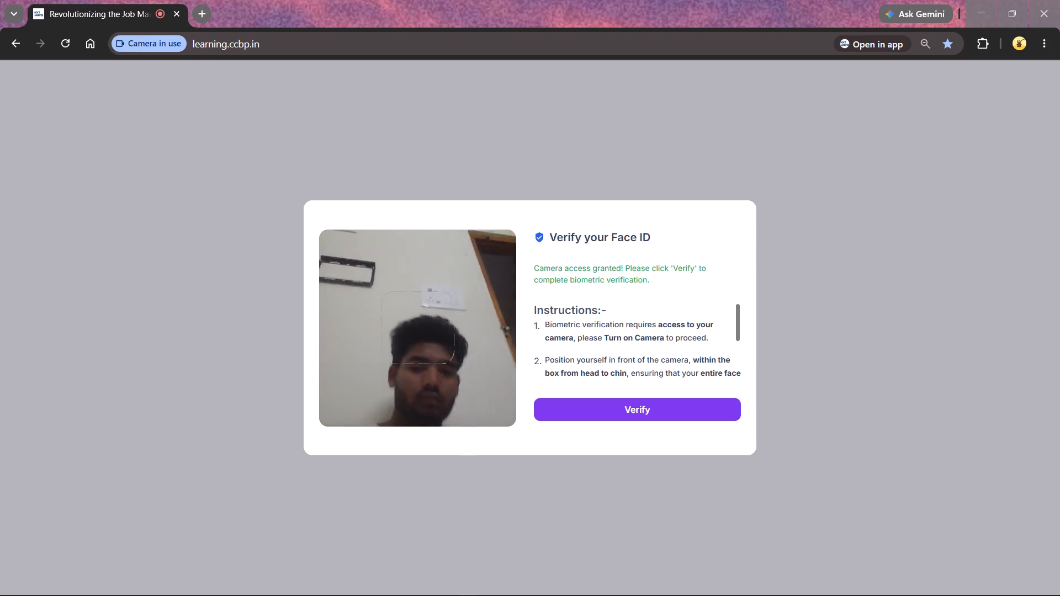
left_click(664, 409)
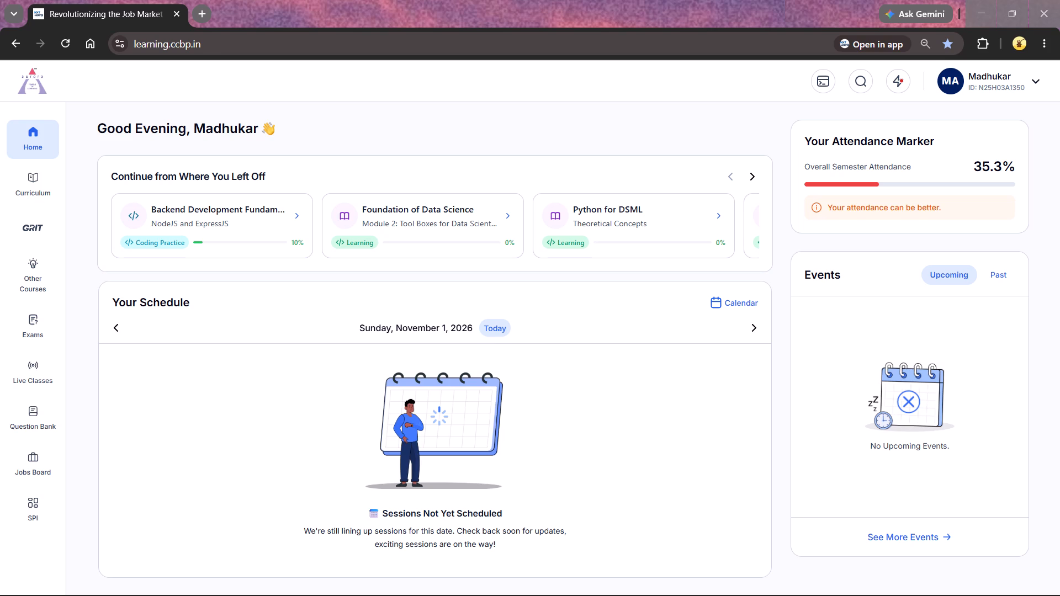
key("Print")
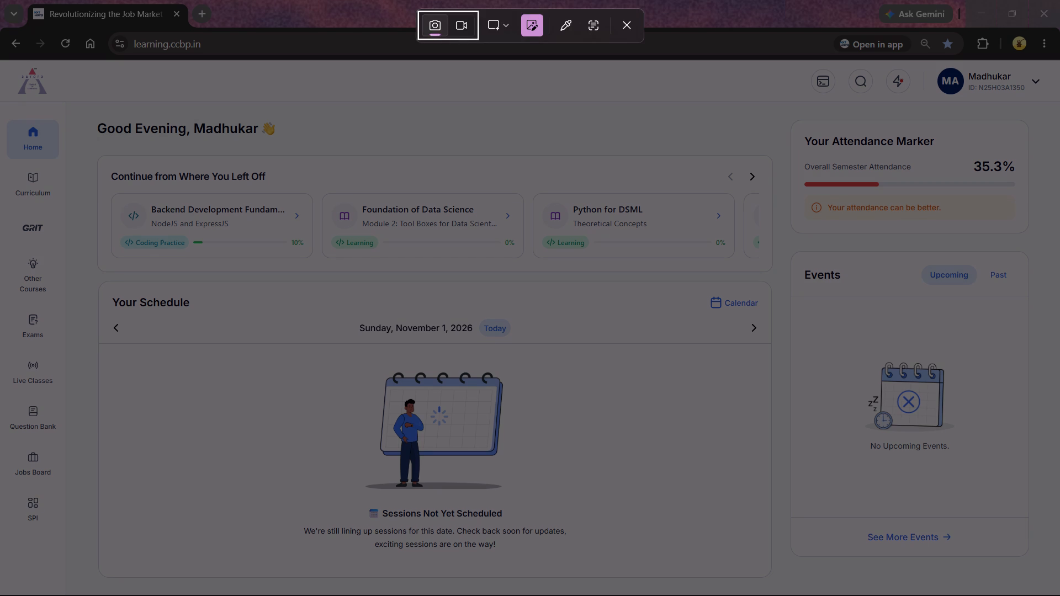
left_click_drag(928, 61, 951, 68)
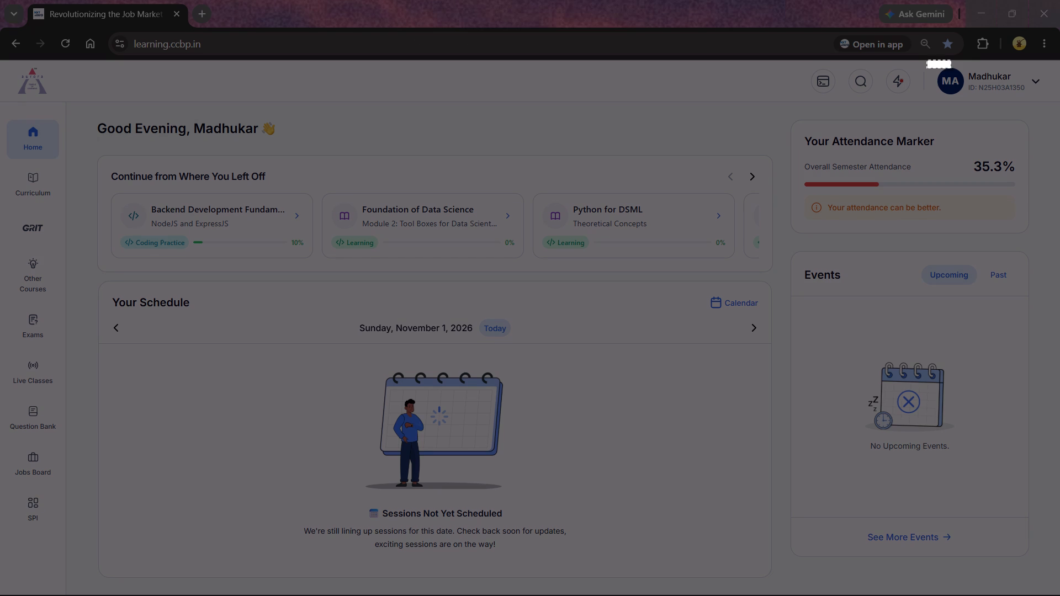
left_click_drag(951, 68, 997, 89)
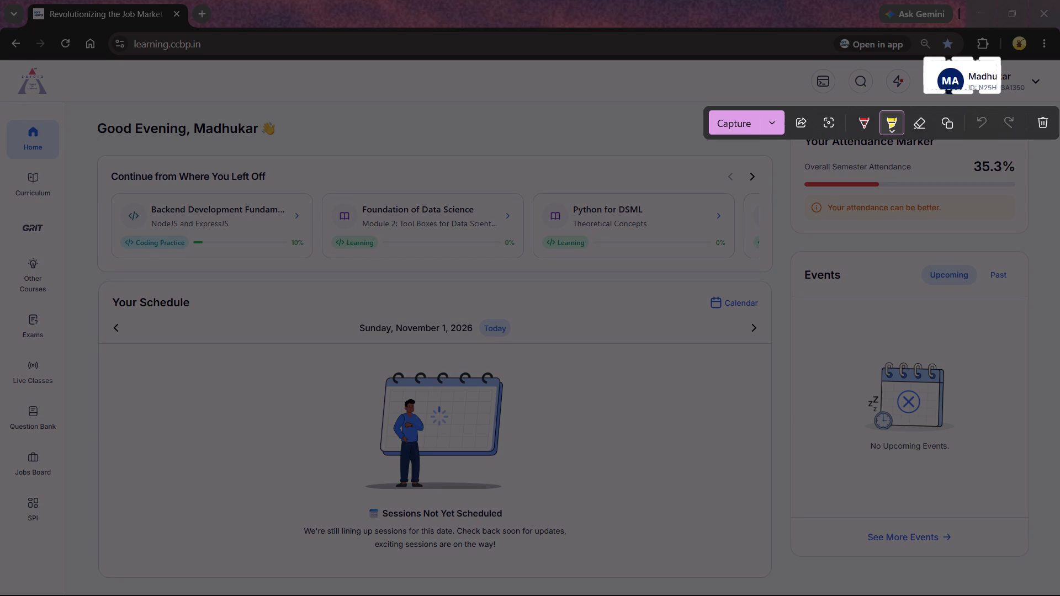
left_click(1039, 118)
Snip the area with the student's name and ID in the portal header and copy it to the clipboard only.
key("Print")
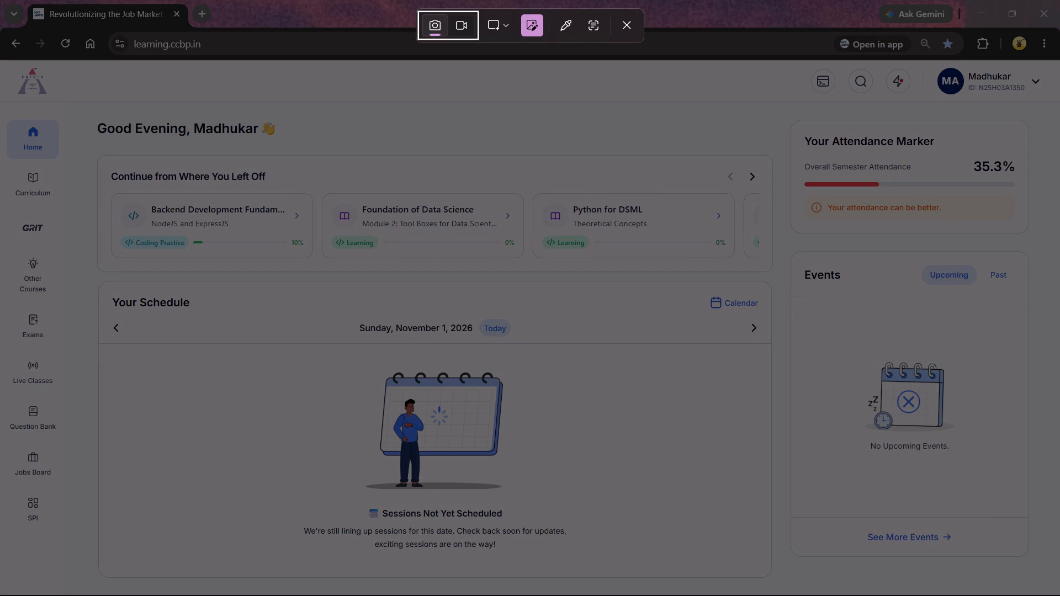
left_click_drag(930, 62, 1029, 100)
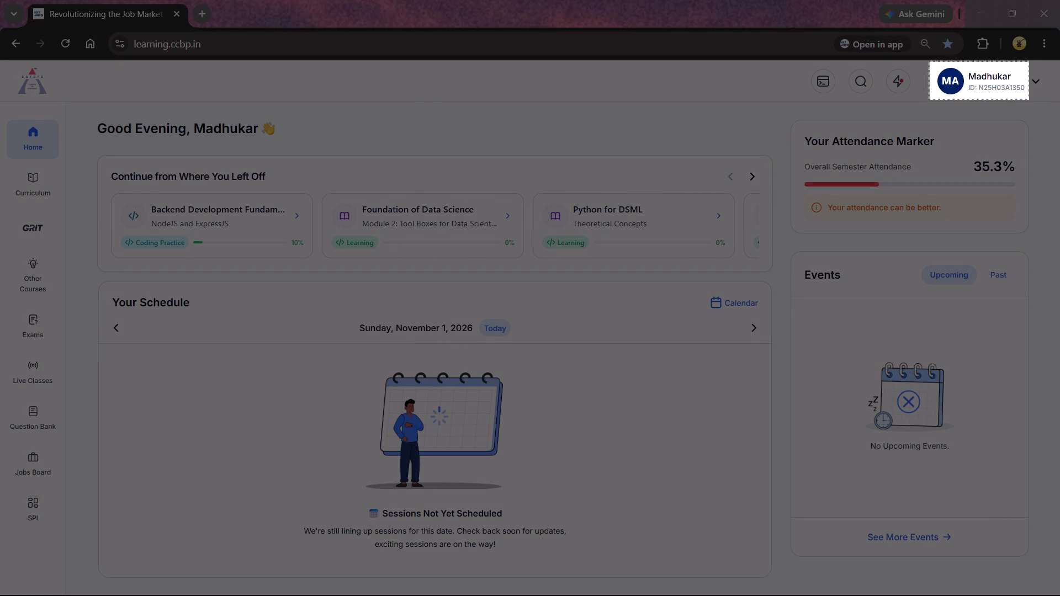
left_click_drag(1029, 100, 1052, 99)
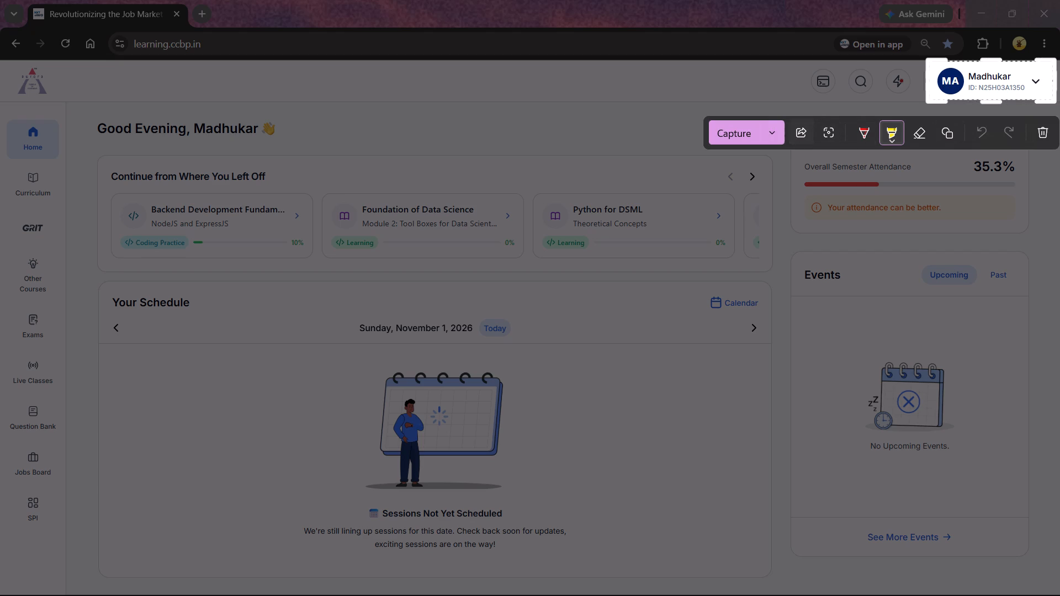
left_click(784, 130)
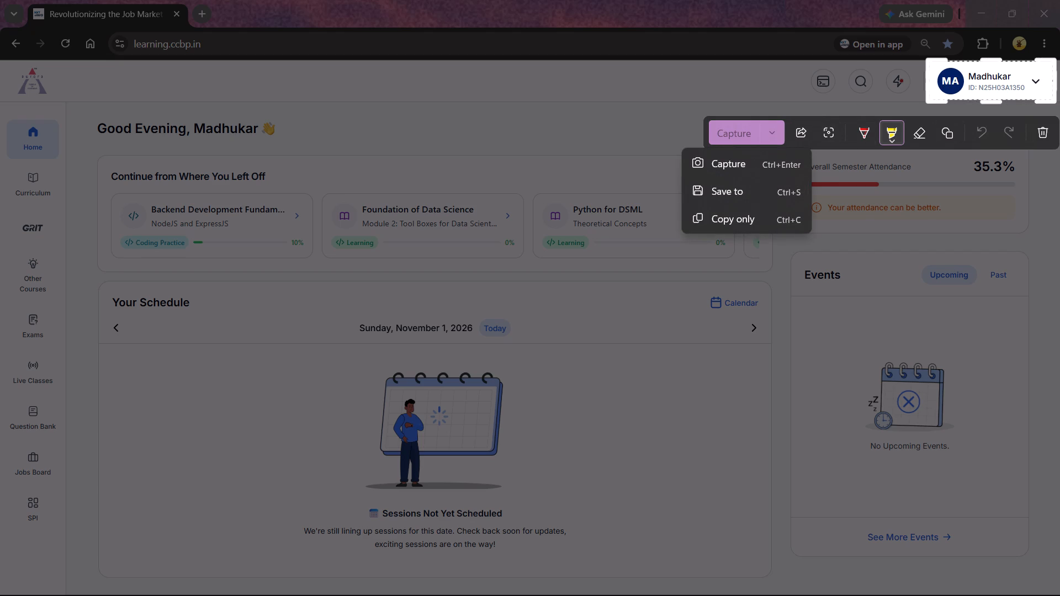
left_click(772, 219)
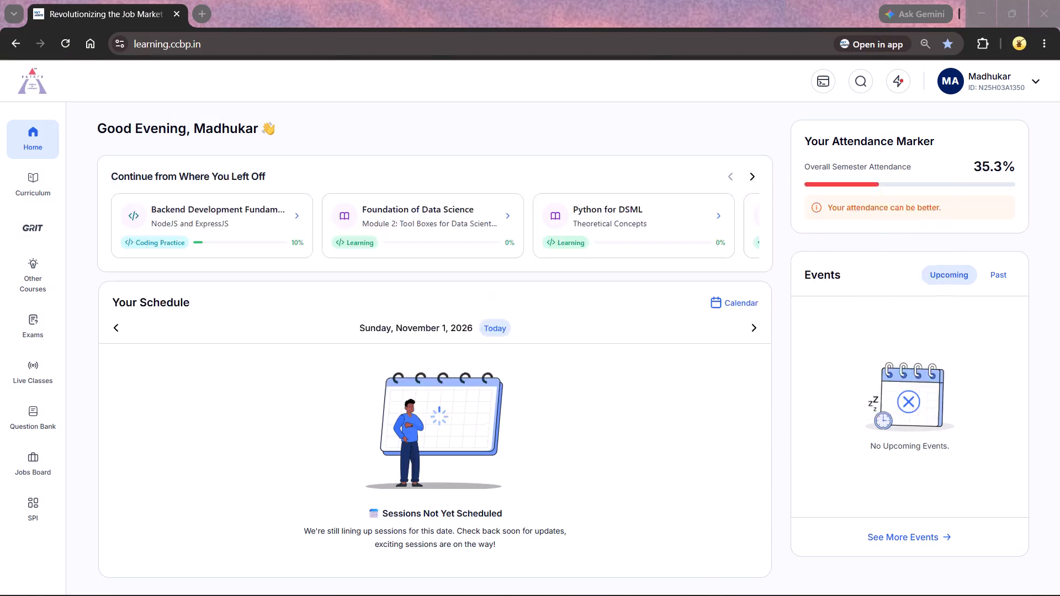
Switch to Word and replace the submitter's name in the certificate paragraph with the student's full name in capitals, keeping the initial G.
left_click(548, 71)
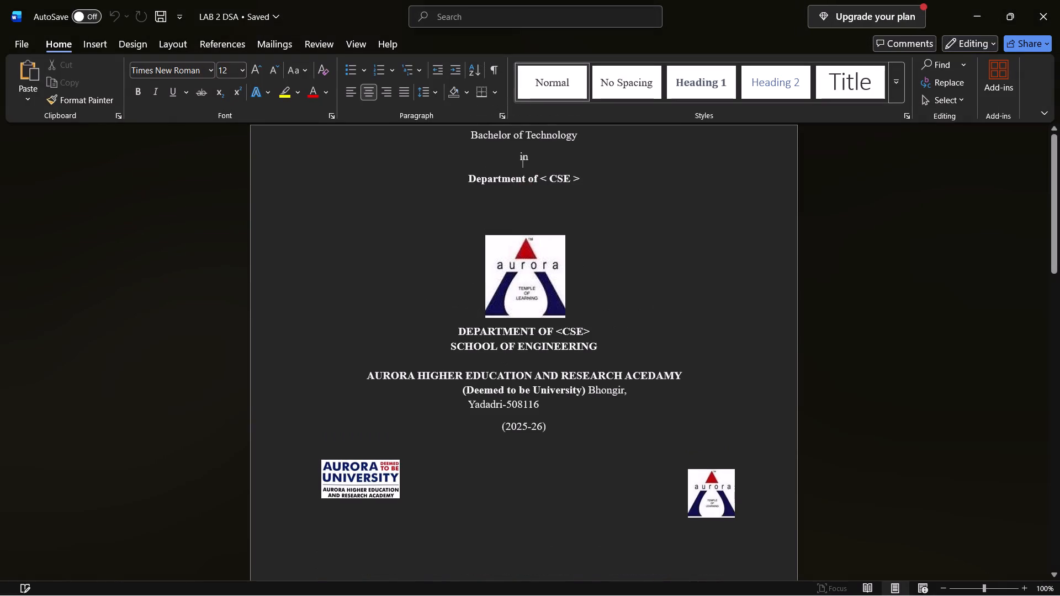
scroll(573, 191, "down", 4)
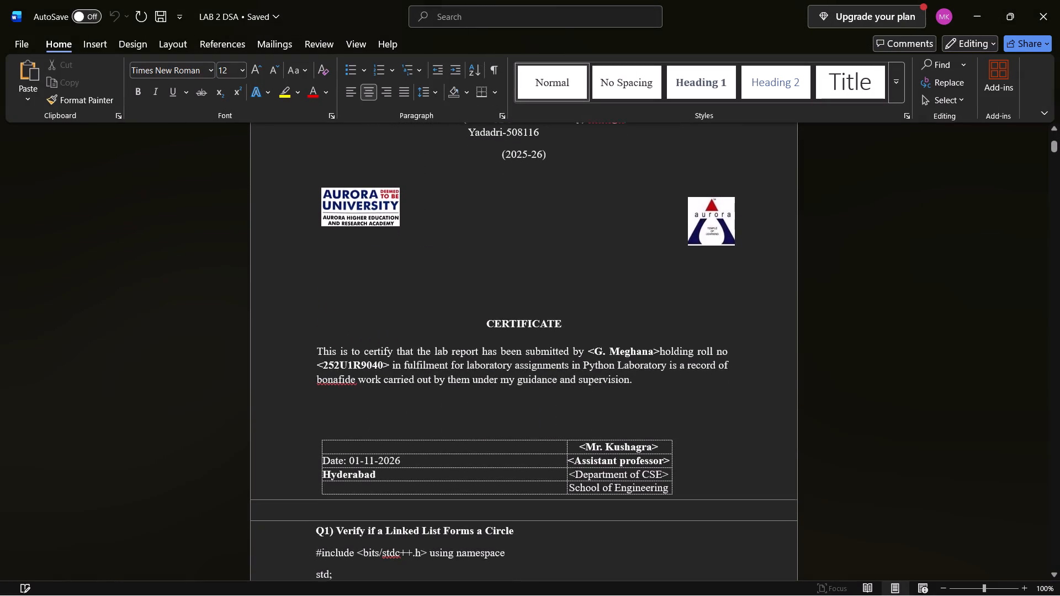
left_click(654, 350)
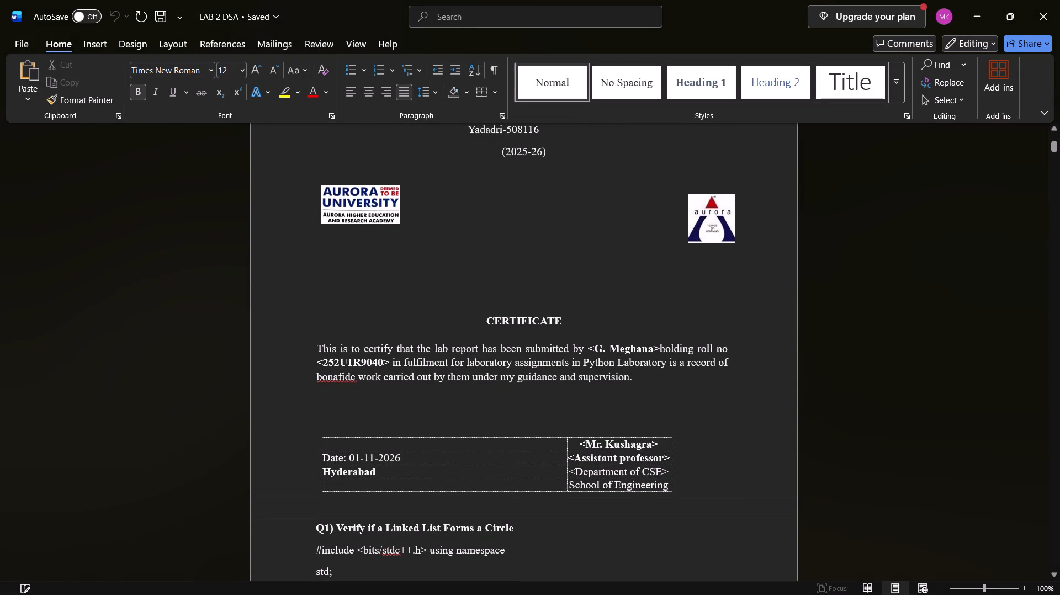
key("BackSpace")
key("BackSpace")
key("BackSpace")
key("BackSpace")
key("BackSpace")
key("BackSpace")
key("BackSpace")
key("BackSpace")
key("BackSpace")
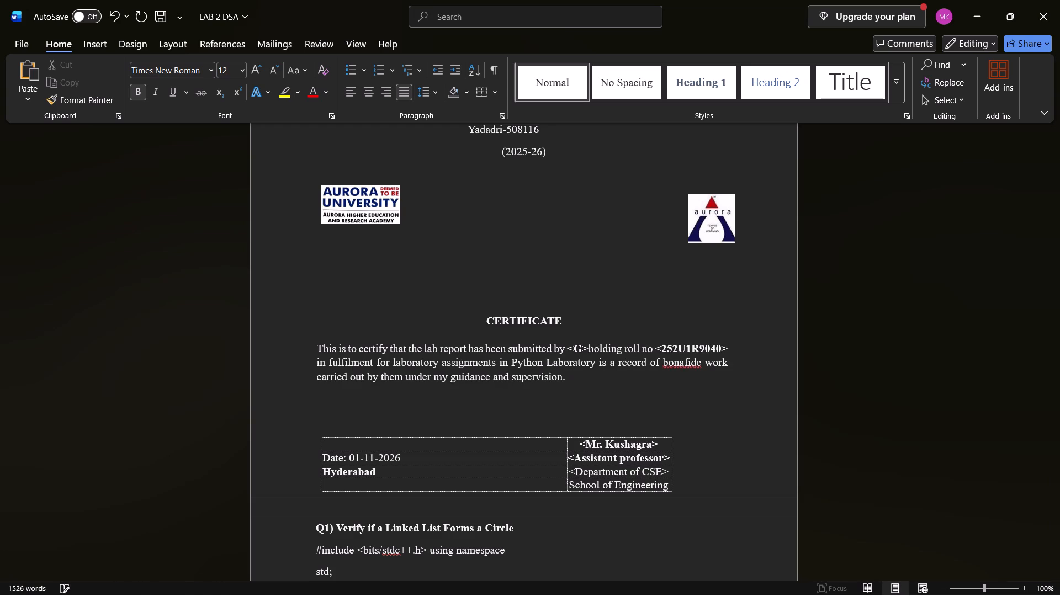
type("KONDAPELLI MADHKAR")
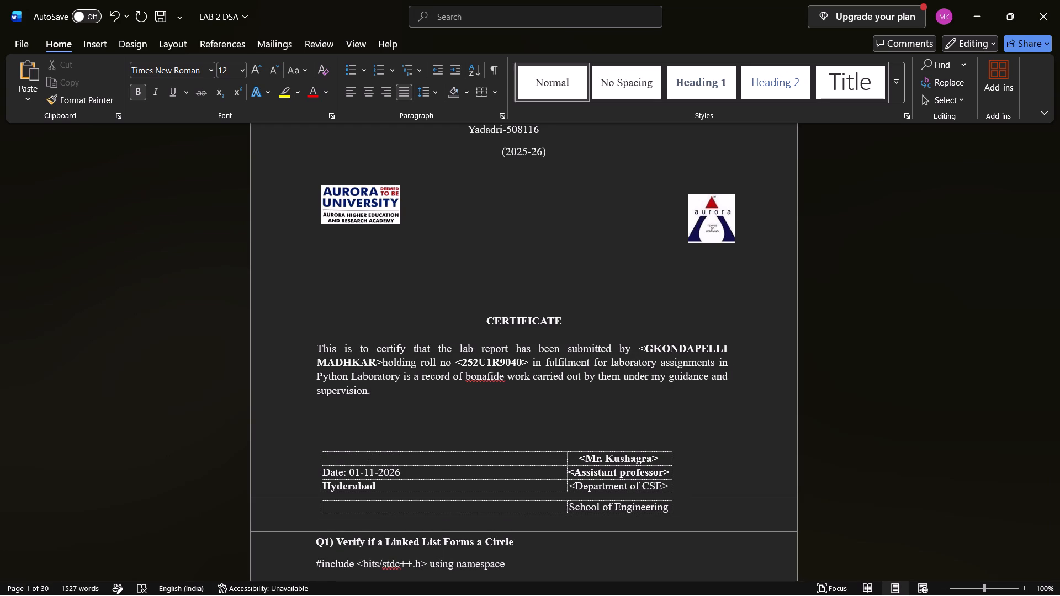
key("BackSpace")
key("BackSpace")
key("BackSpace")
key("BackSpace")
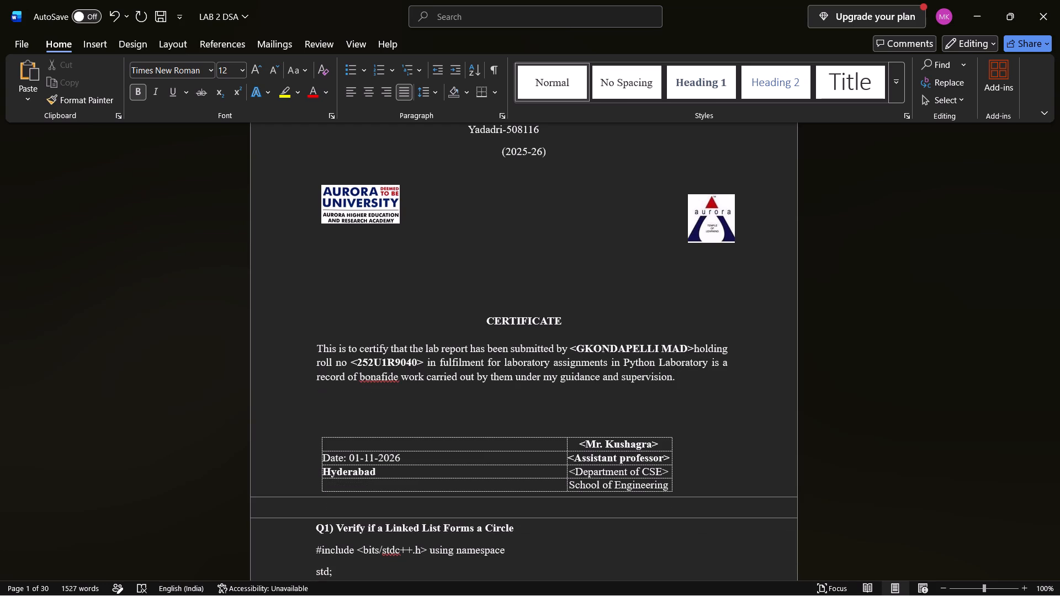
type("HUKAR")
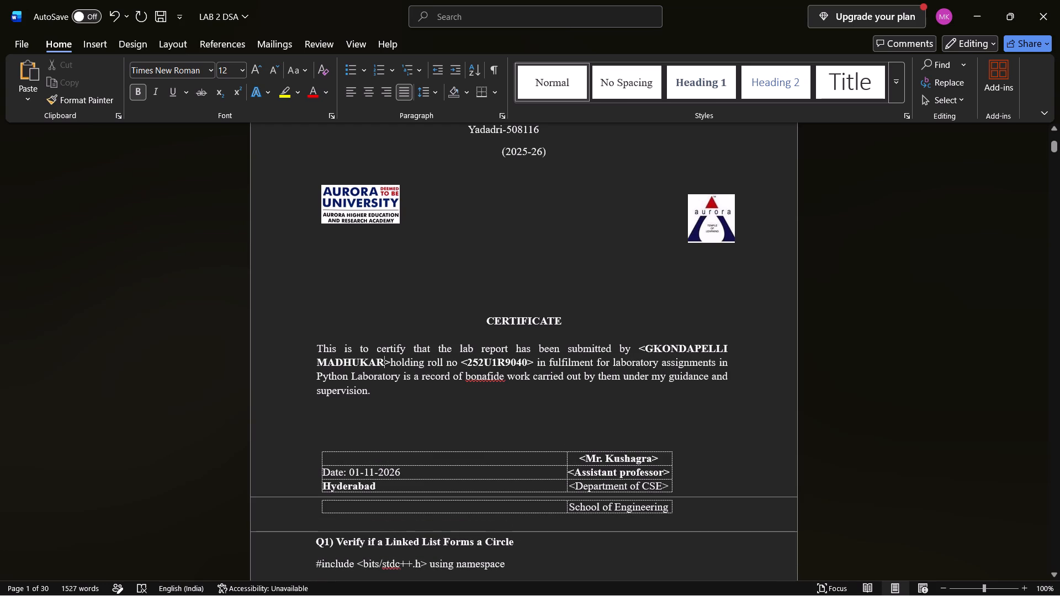
Replace the last two digits of the roll number in the certificate paragraph with the student's own.
left_click(528, 365)
key("BackSpace")
key("BackSpace")
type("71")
Remove the word Python before Laboratory in the certificate paragraph.
left_click(350, 379)
key("Left")
key("BackSpace")
key("BackSpace")
key("BackSpace")
key("BackSpace")
key("BackSpace")
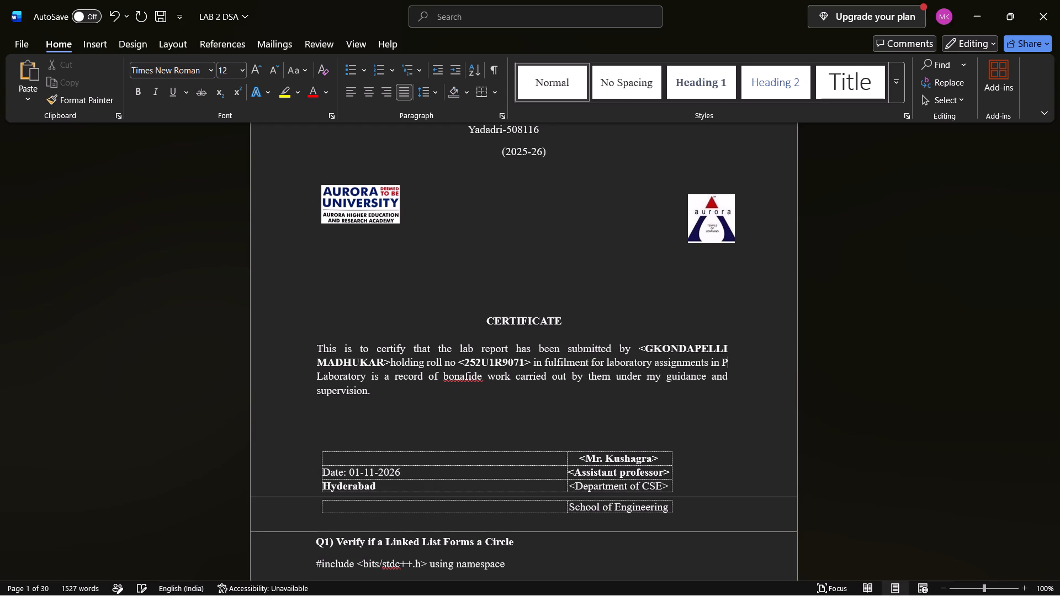
key("BackSpace")
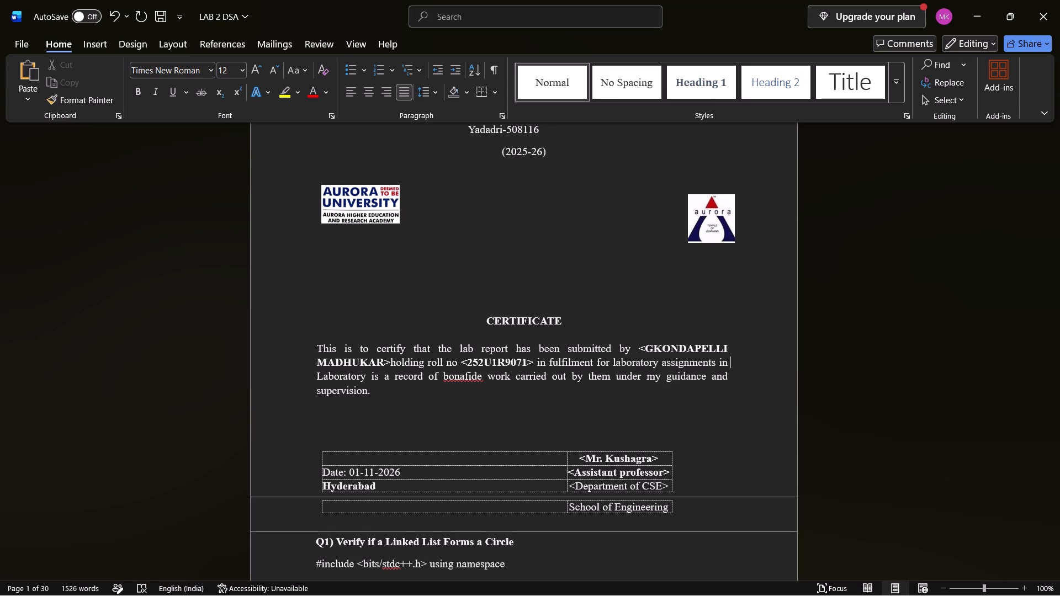
Delete the stray initial G directly before the student's name in the certificate paragraph.
left_click(650, 347)
key("BackSpace")
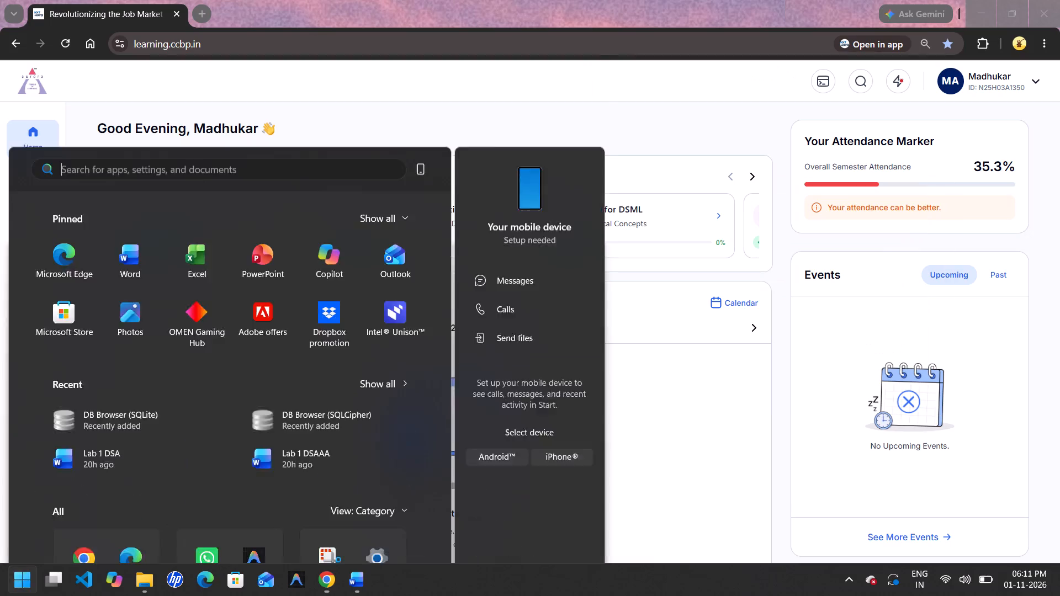
Search the computer's apps for WhatsApp to switch to it.
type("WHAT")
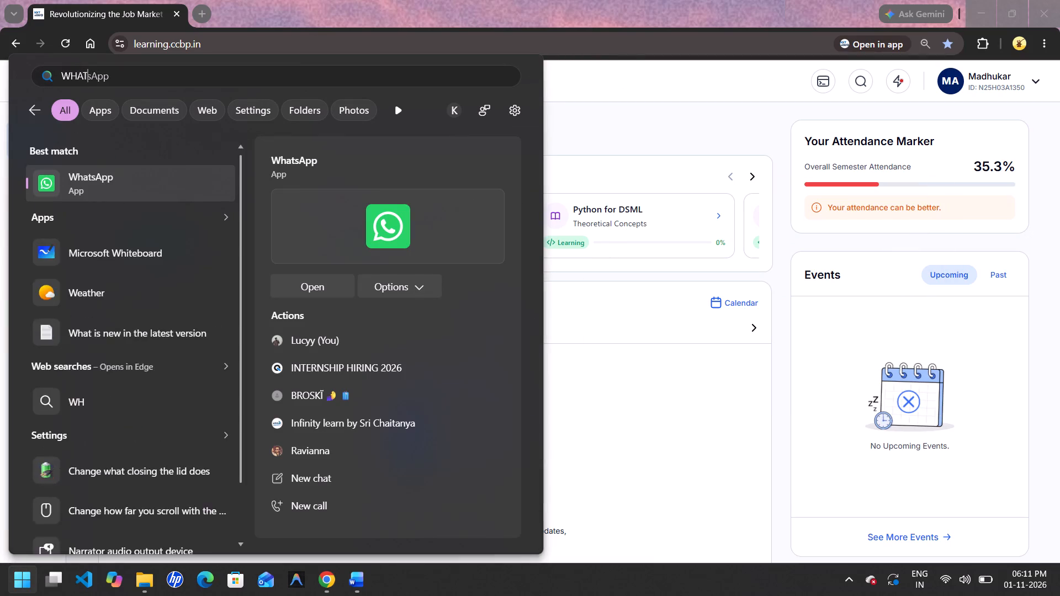
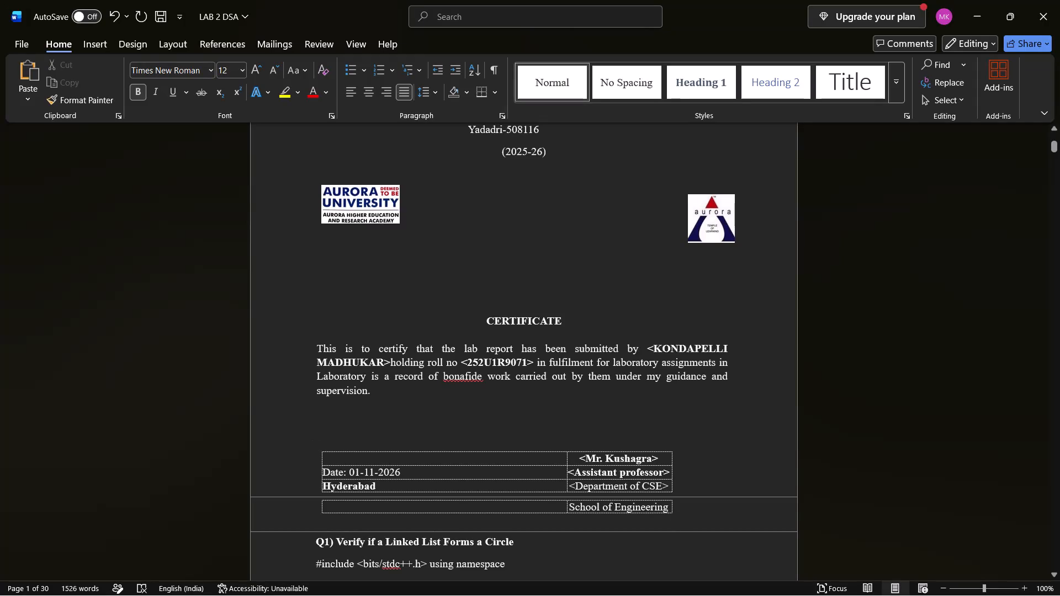
Undo the last two edits, remove the stray P before Laboratory in the certificate paragraph, and paste Advanced data structures there instead.
left_click(115, 17)
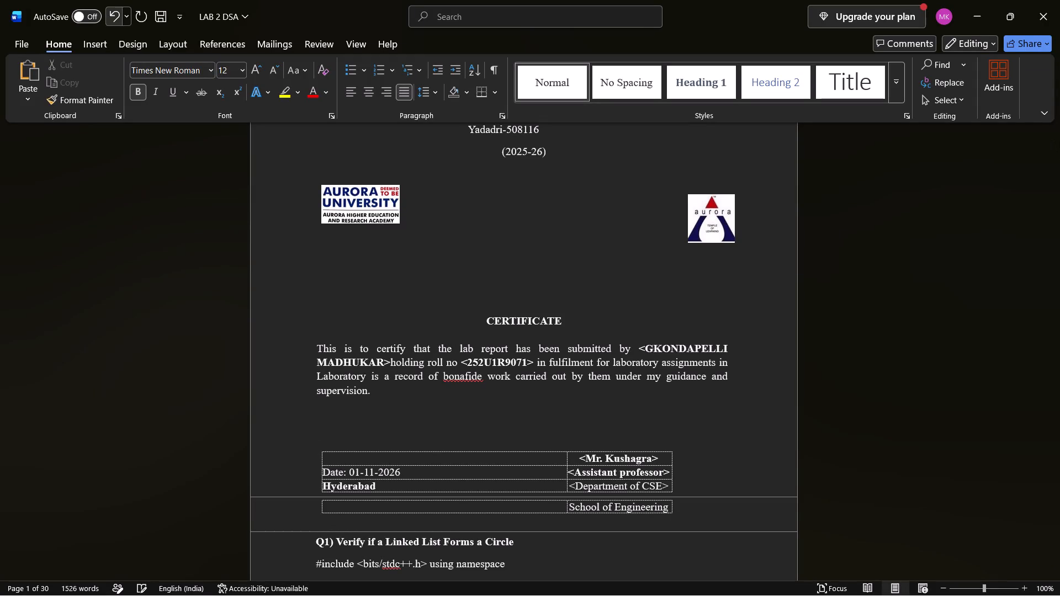
left_click(115, 17)
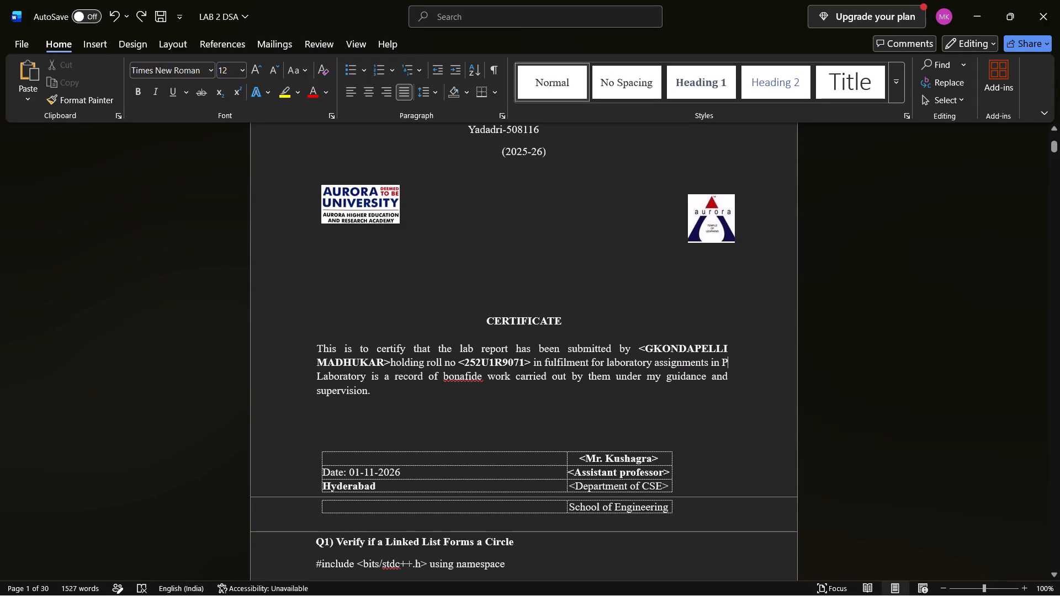
key("BackSpace")
key("ctrl+v")
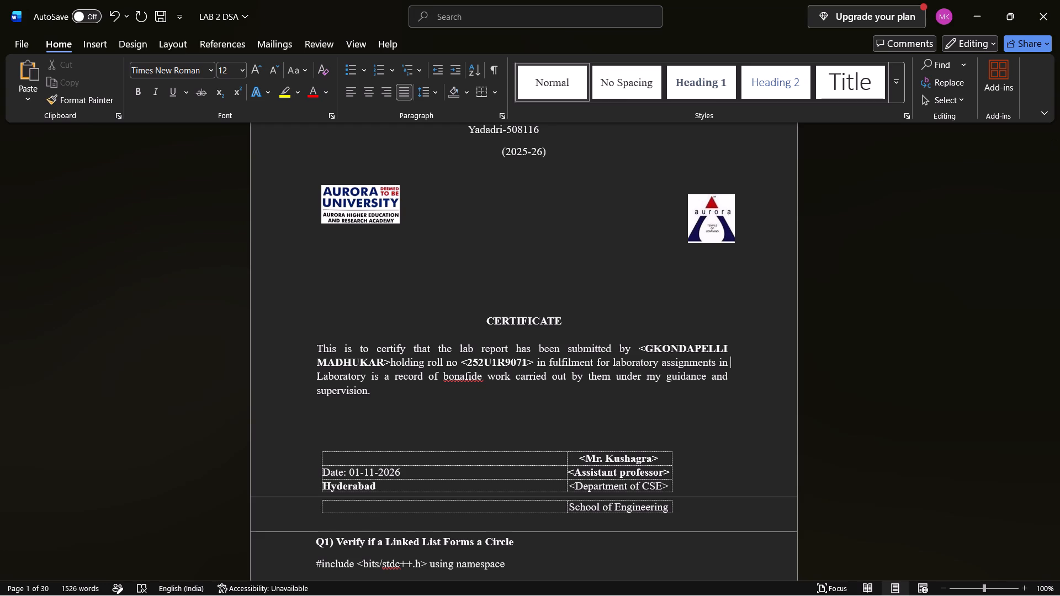
Delete the initial G in front of the student's name in the certificate paragraph.
left_click(654, 351)
key("BackSpace")
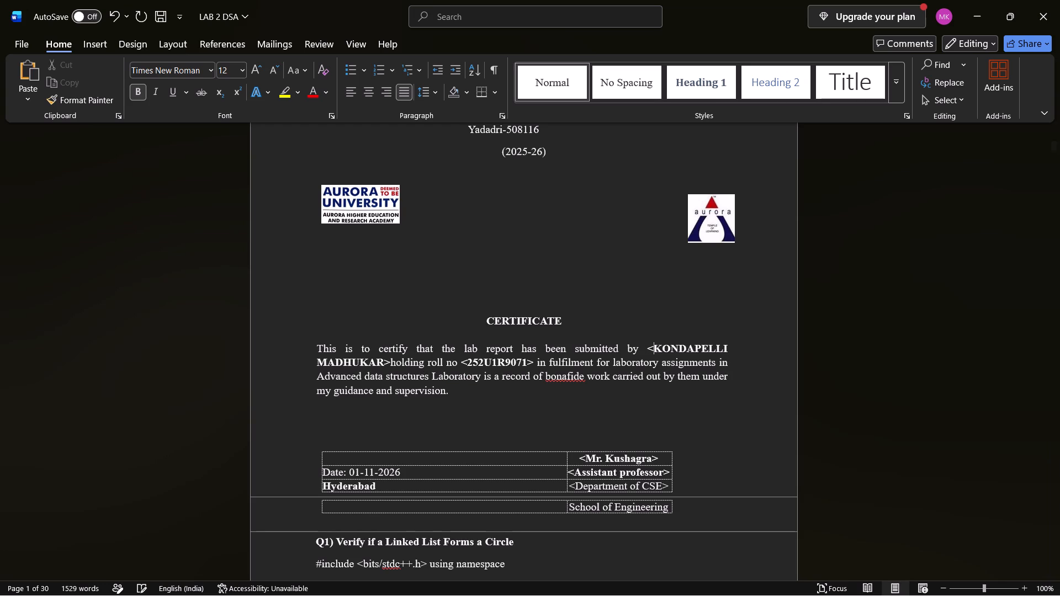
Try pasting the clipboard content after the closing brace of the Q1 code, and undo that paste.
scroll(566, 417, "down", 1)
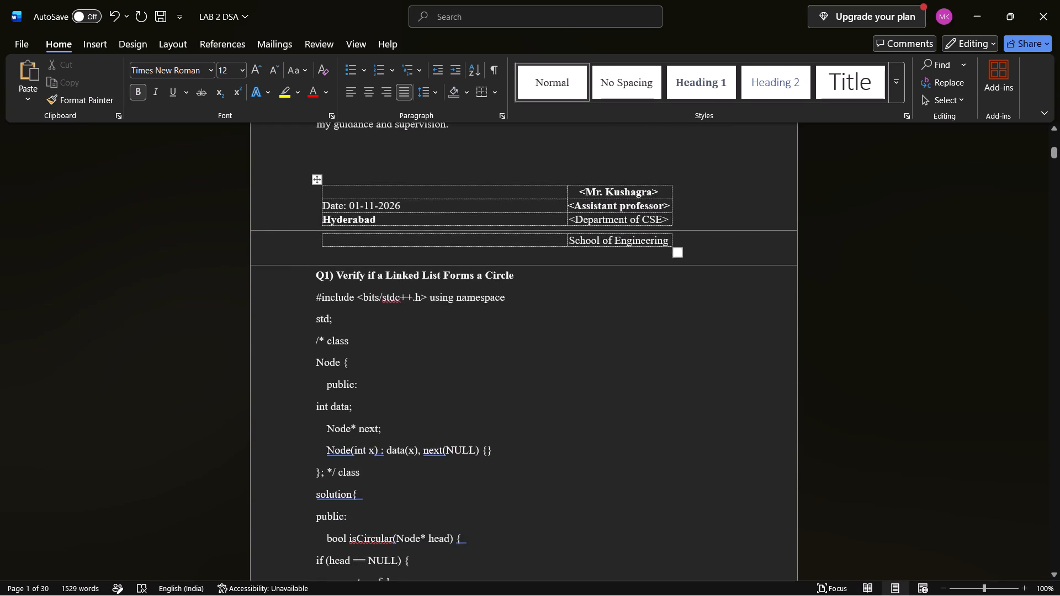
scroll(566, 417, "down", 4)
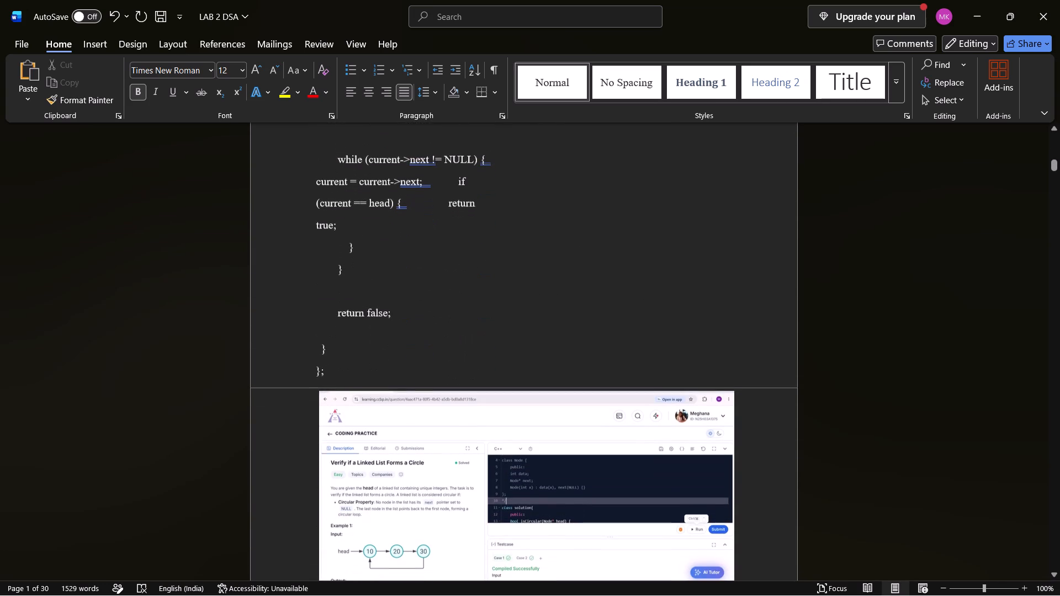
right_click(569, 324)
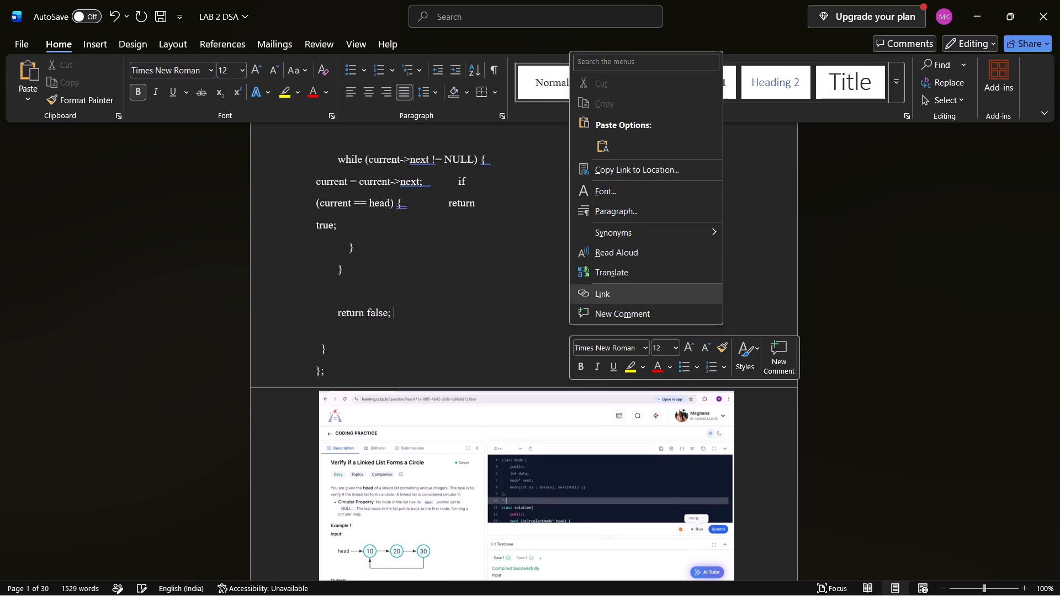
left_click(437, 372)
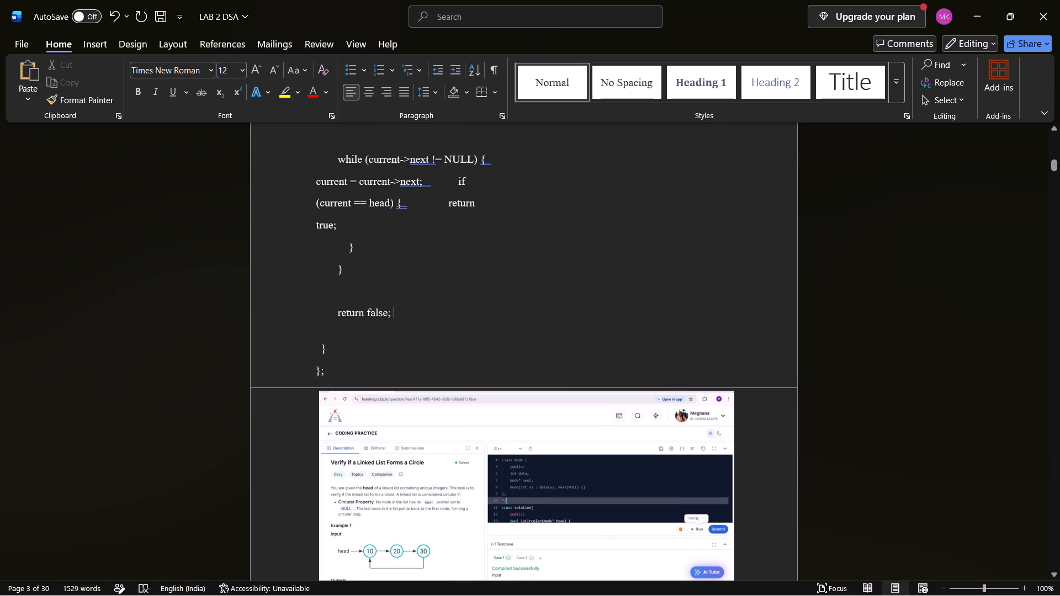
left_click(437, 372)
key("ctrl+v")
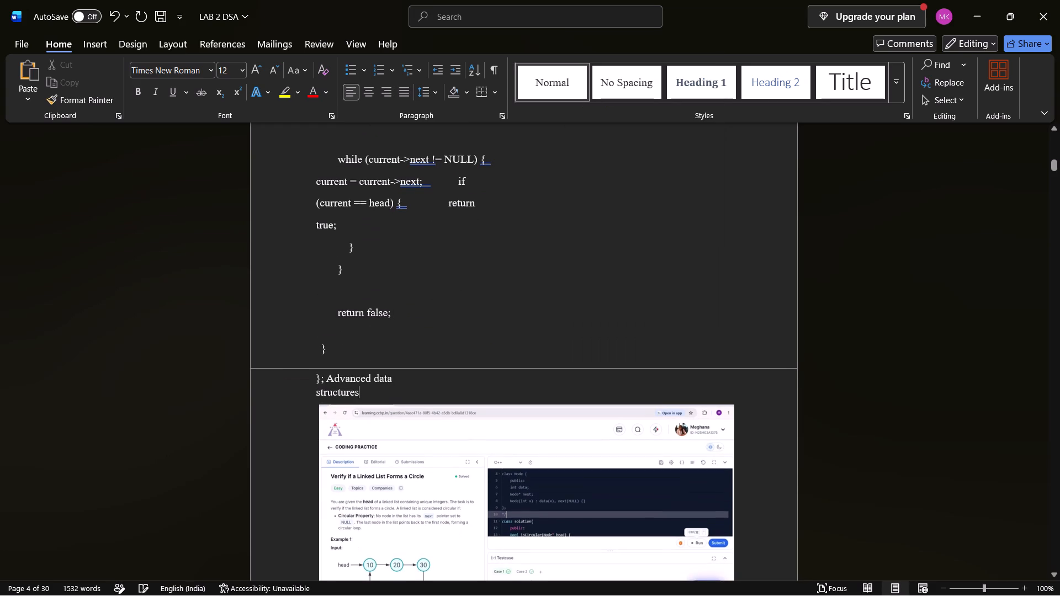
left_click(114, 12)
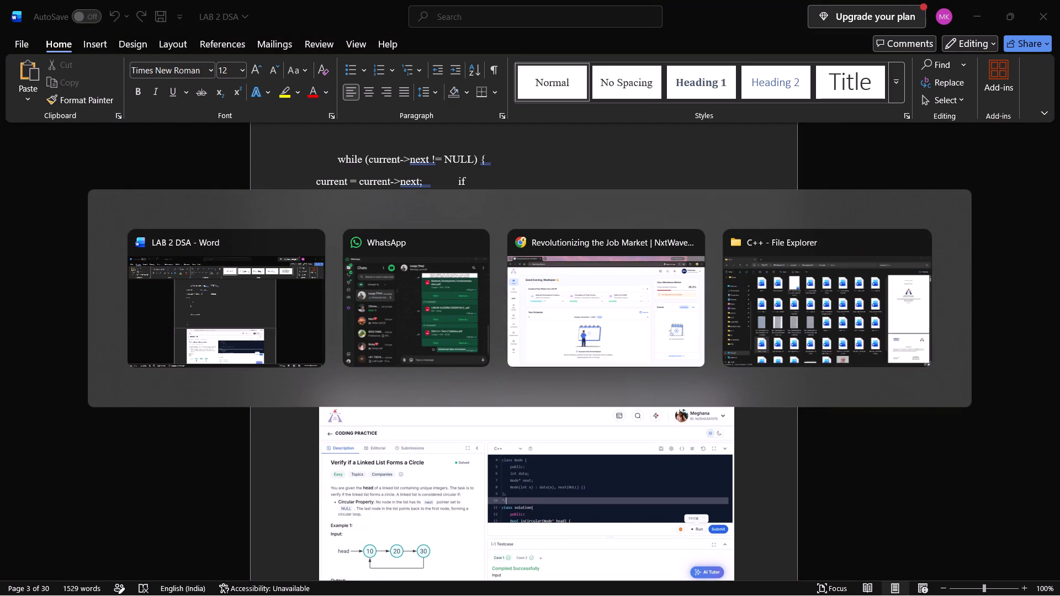
Switch to the learning portal in Chrome, snip the header area with the student's name and ID, and copy it to the clipboard.
key("Print")
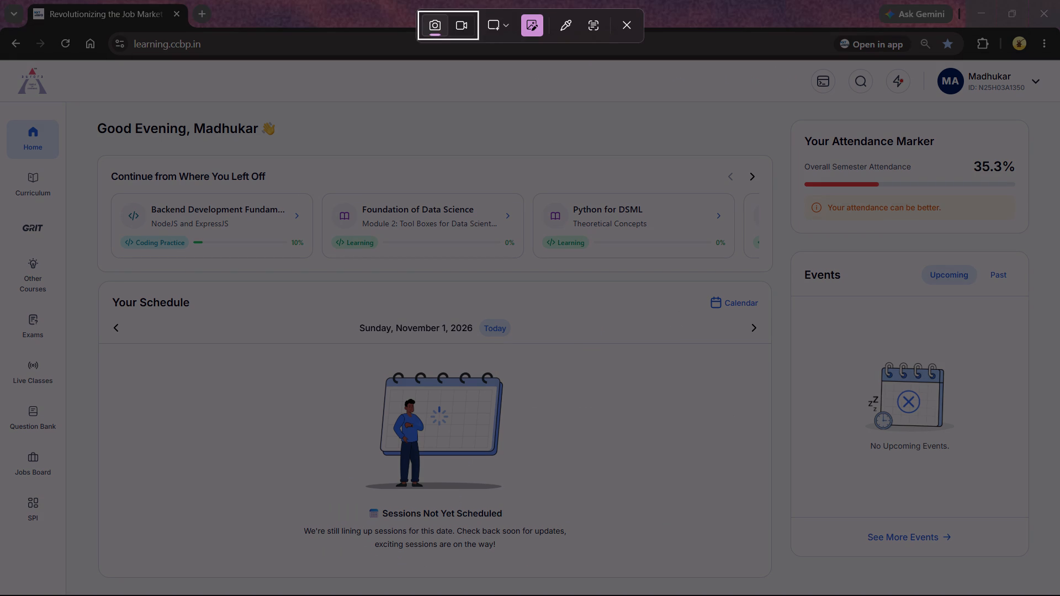
left_click_drag(930, 62, 1046, 98)
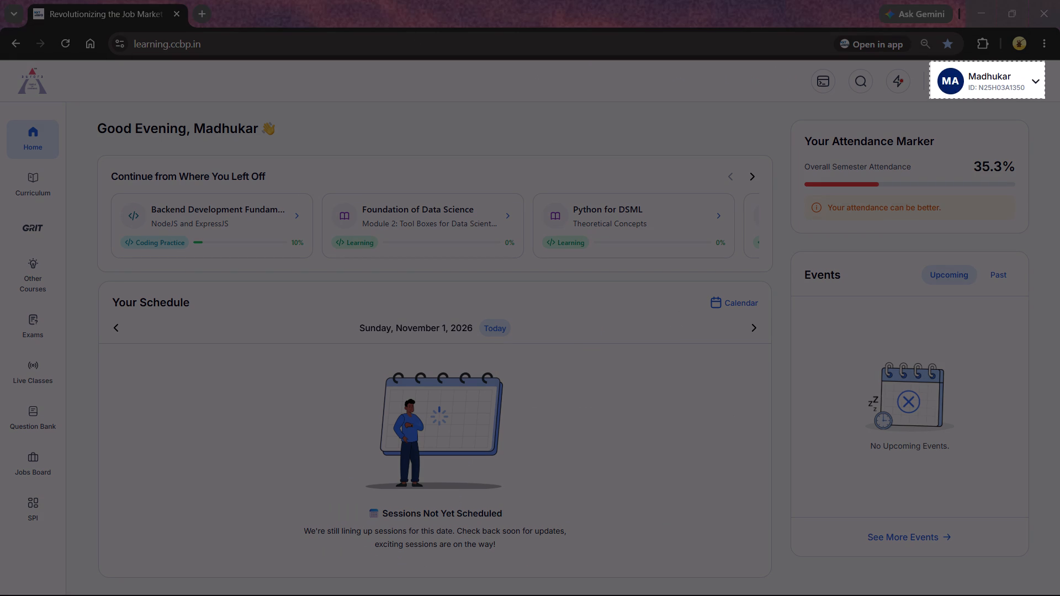
left_click_drag(1046, 98, 1052, 100)
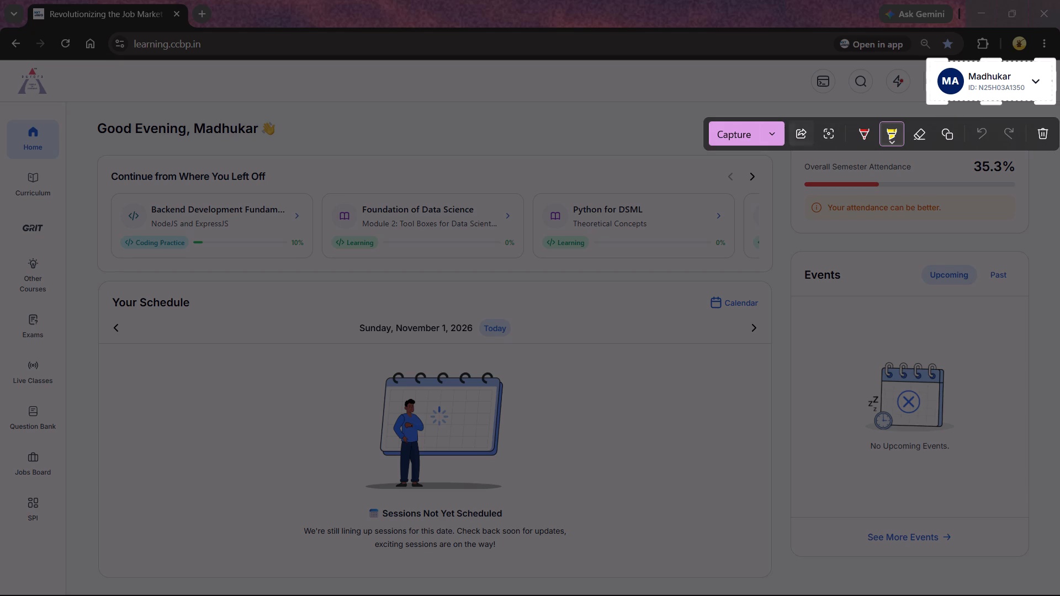
left_click(781, 138)
left_click(751, 213)
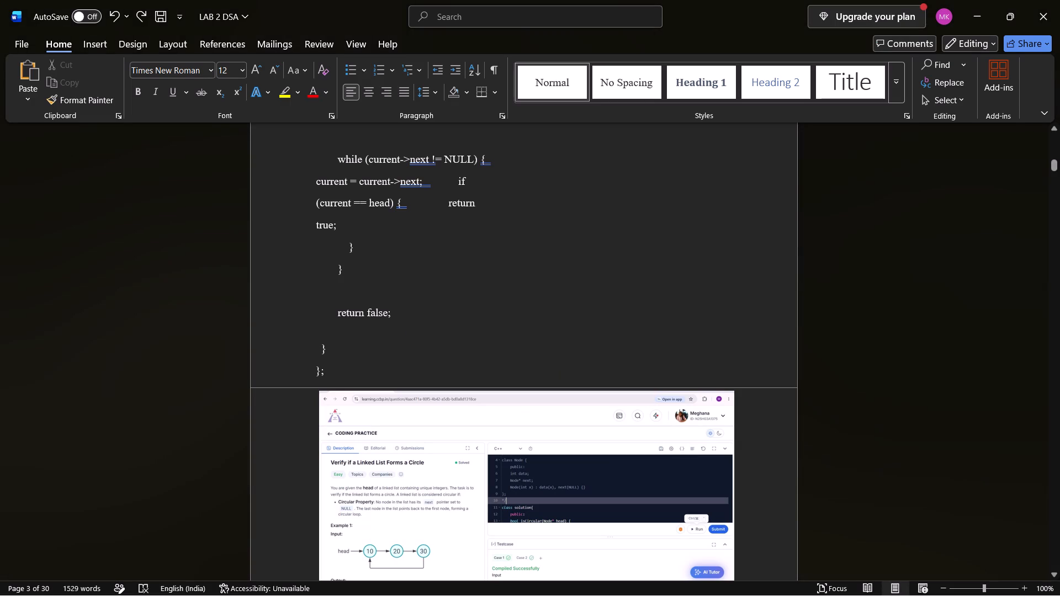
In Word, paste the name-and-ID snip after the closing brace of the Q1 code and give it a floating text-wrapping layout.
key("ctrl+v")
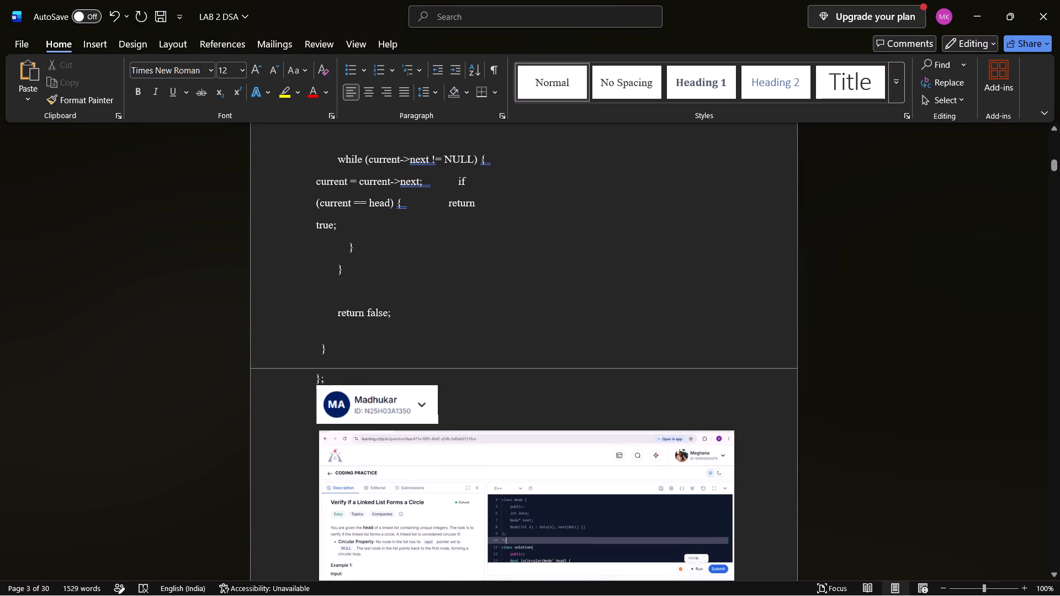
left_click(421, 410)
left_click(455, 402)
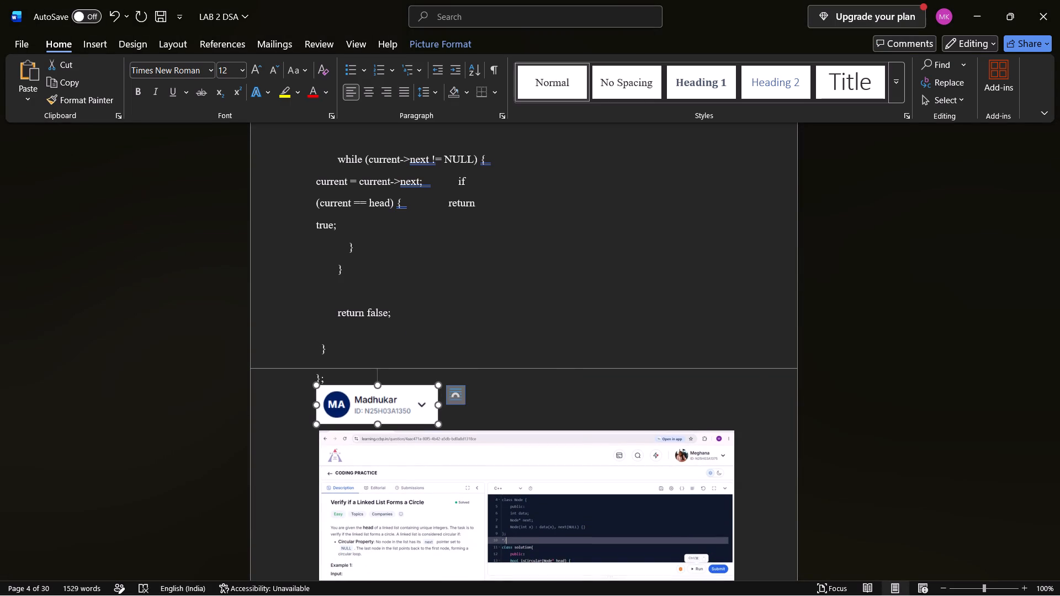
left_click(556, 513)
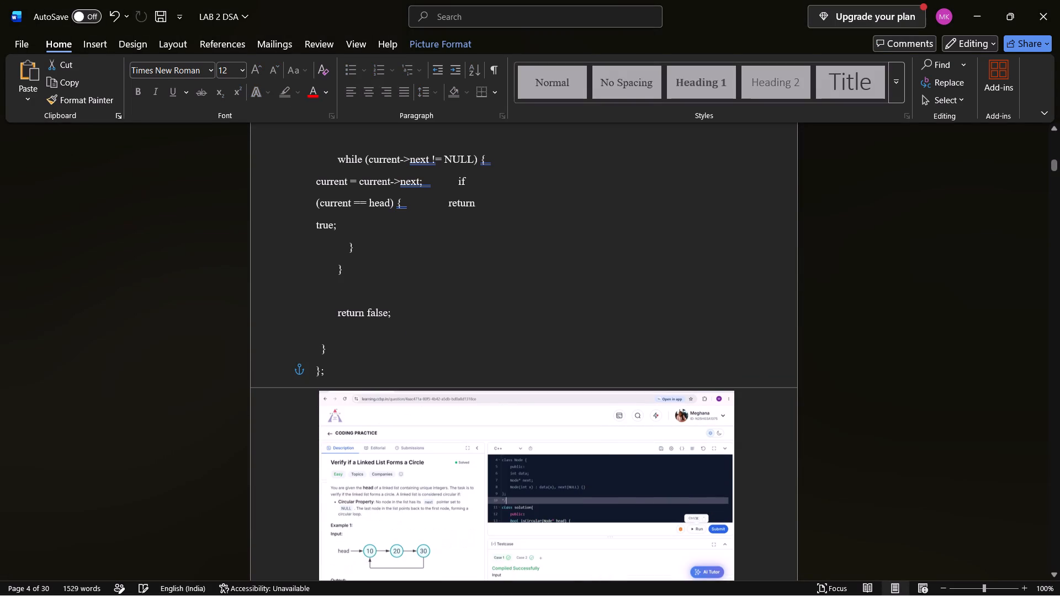
Paste the name-and-ID snip again between the end of the Q1 code and its screenshot.
scroll(621, 291, "up", 1)
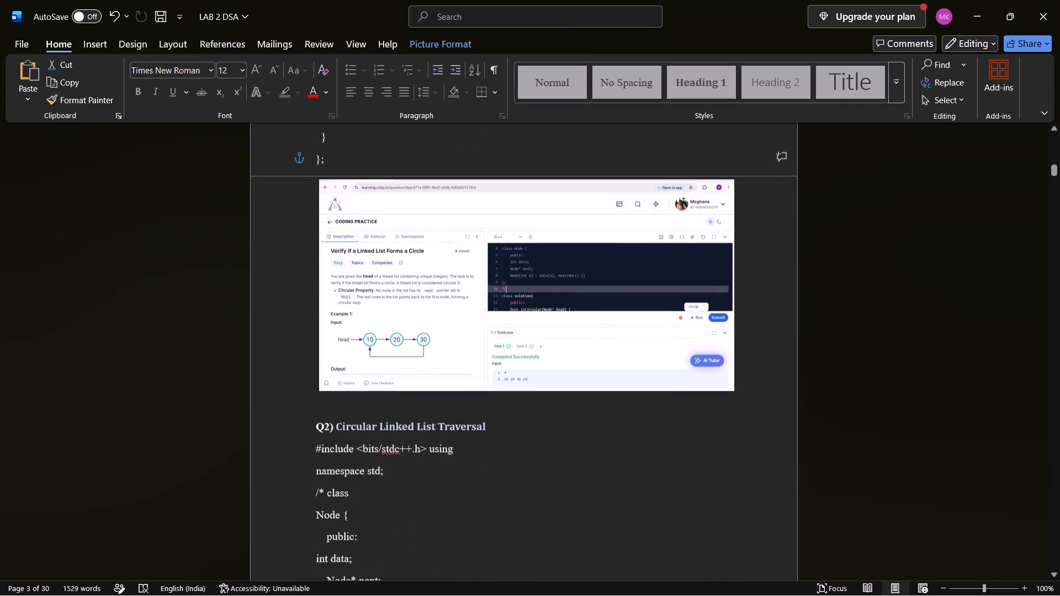
scroll(621, 291, "up", 1)
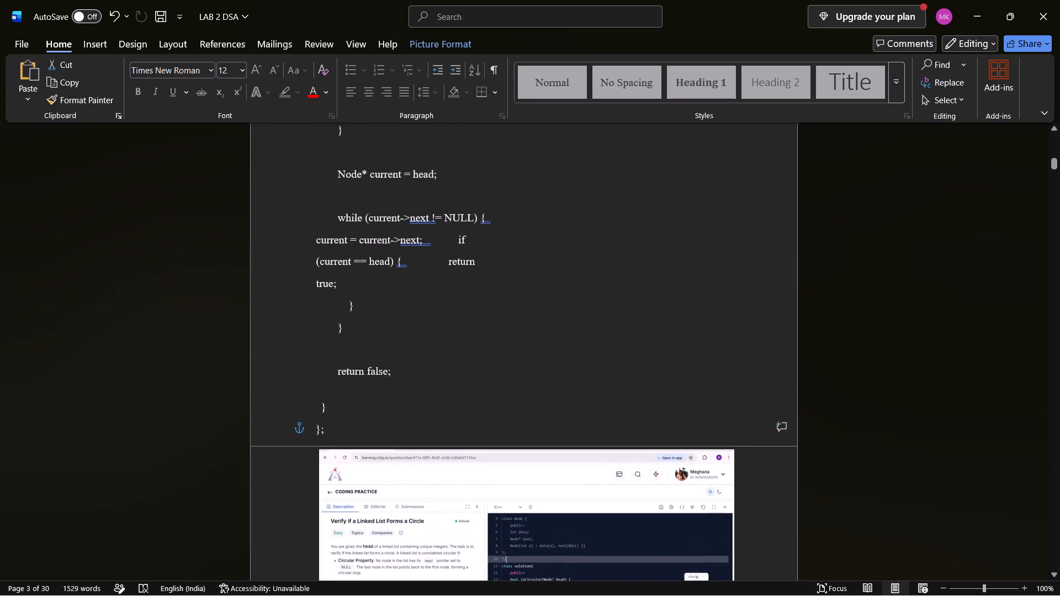
key("ctrl+v")
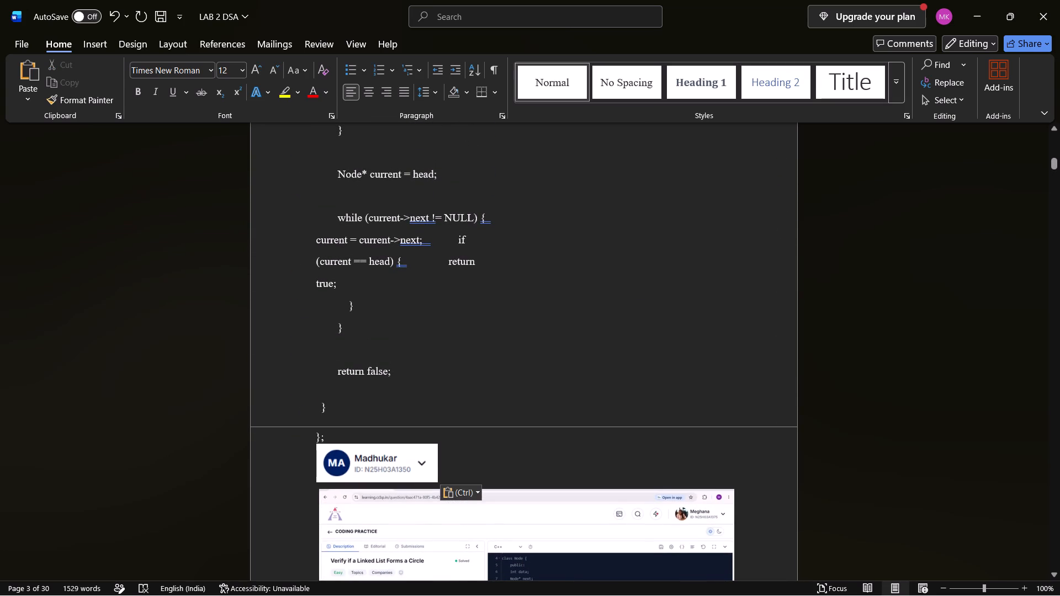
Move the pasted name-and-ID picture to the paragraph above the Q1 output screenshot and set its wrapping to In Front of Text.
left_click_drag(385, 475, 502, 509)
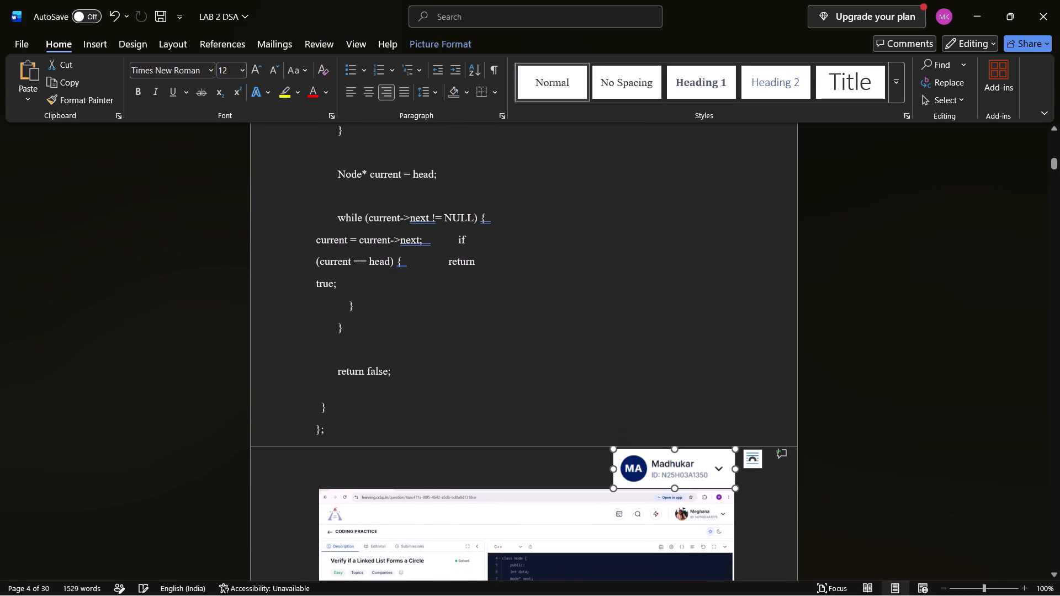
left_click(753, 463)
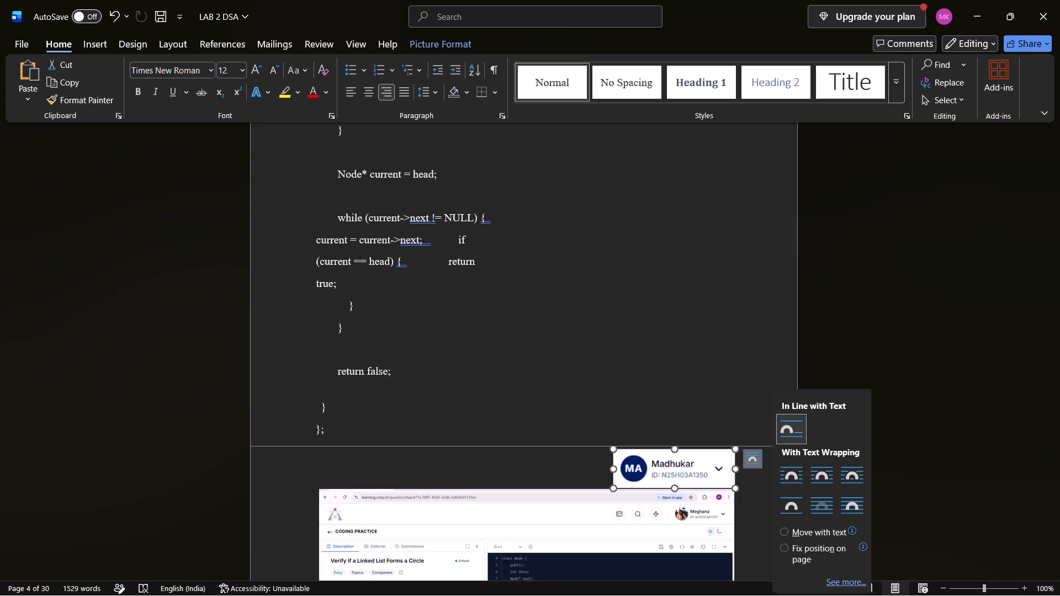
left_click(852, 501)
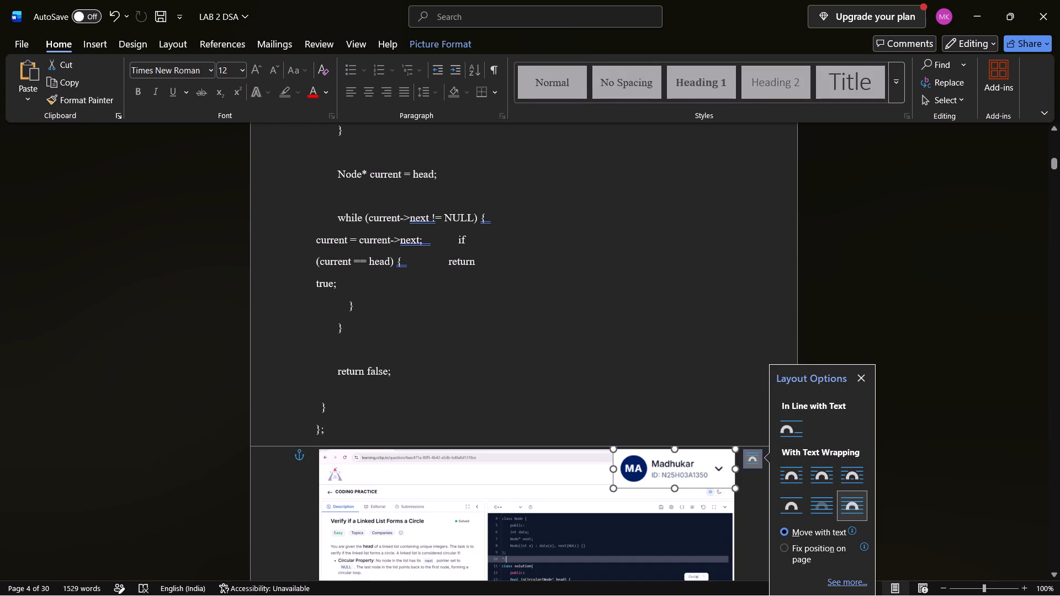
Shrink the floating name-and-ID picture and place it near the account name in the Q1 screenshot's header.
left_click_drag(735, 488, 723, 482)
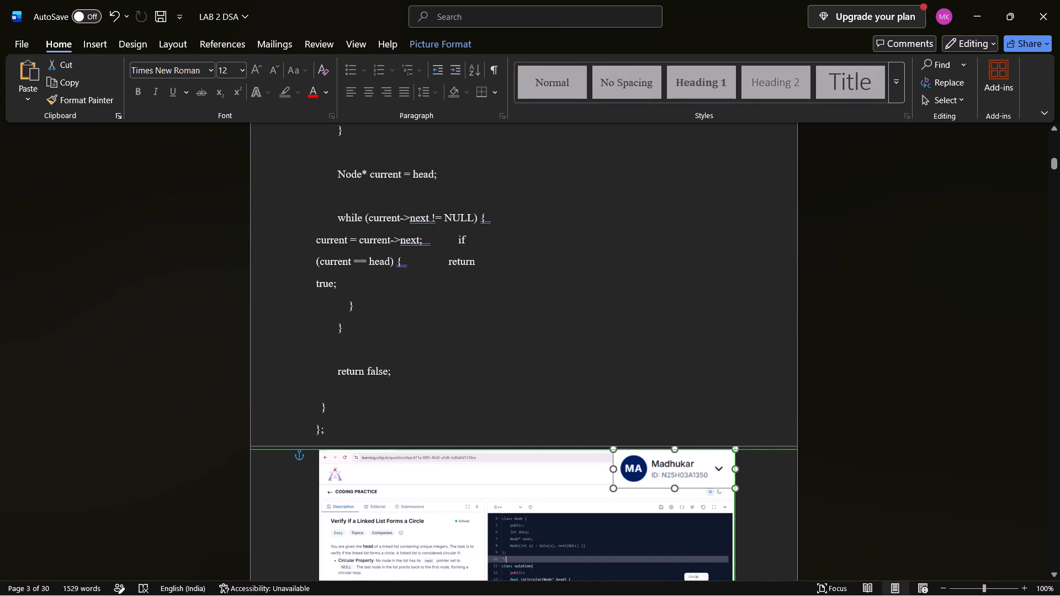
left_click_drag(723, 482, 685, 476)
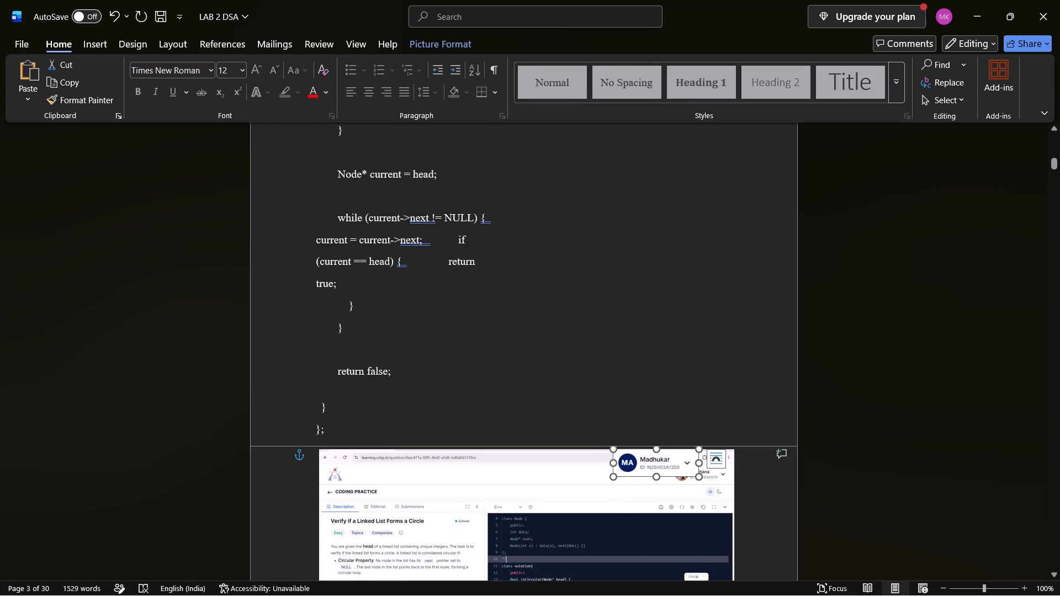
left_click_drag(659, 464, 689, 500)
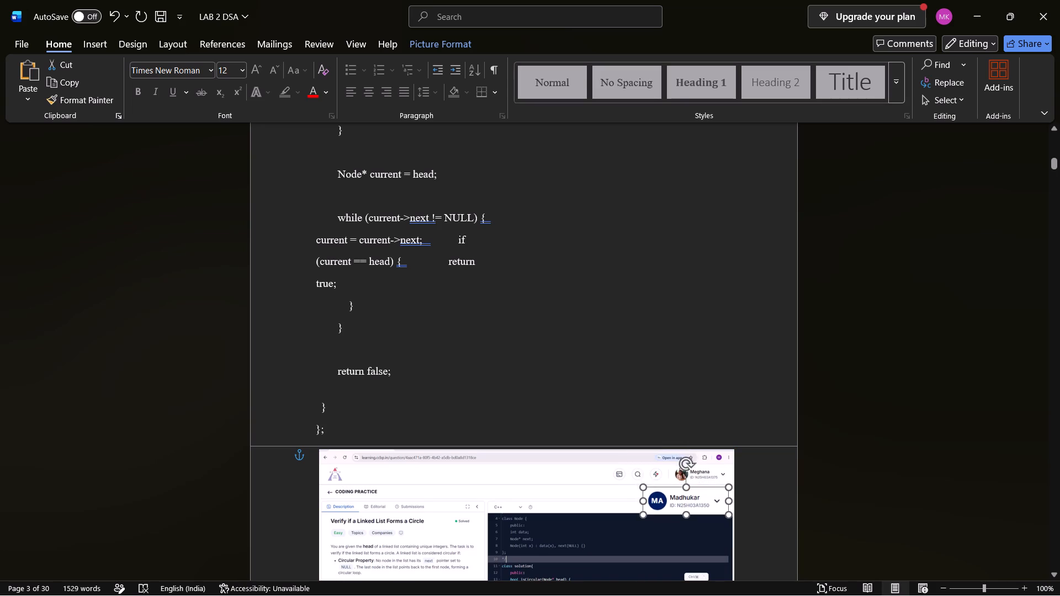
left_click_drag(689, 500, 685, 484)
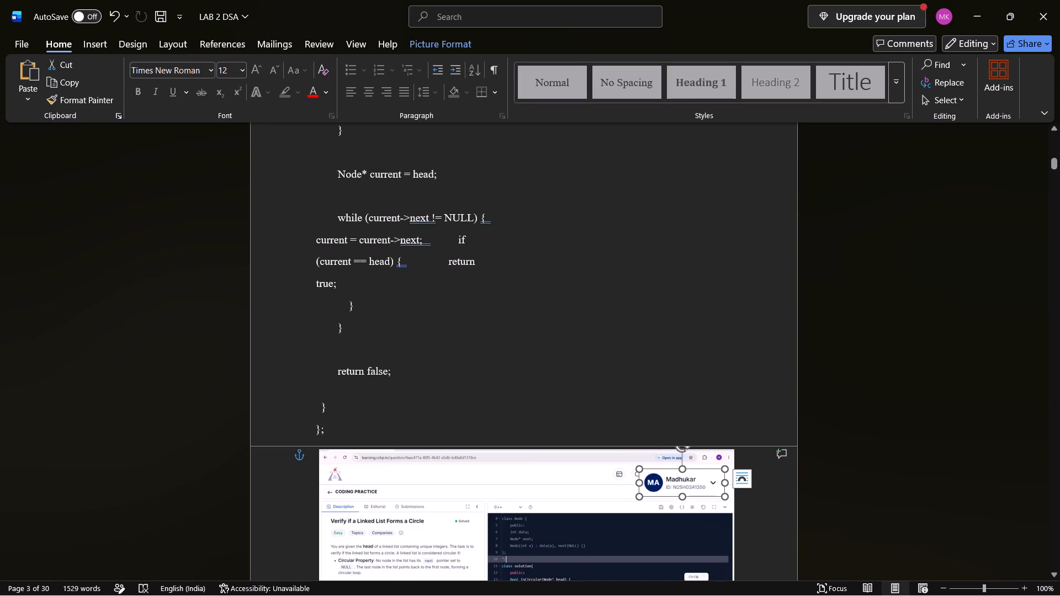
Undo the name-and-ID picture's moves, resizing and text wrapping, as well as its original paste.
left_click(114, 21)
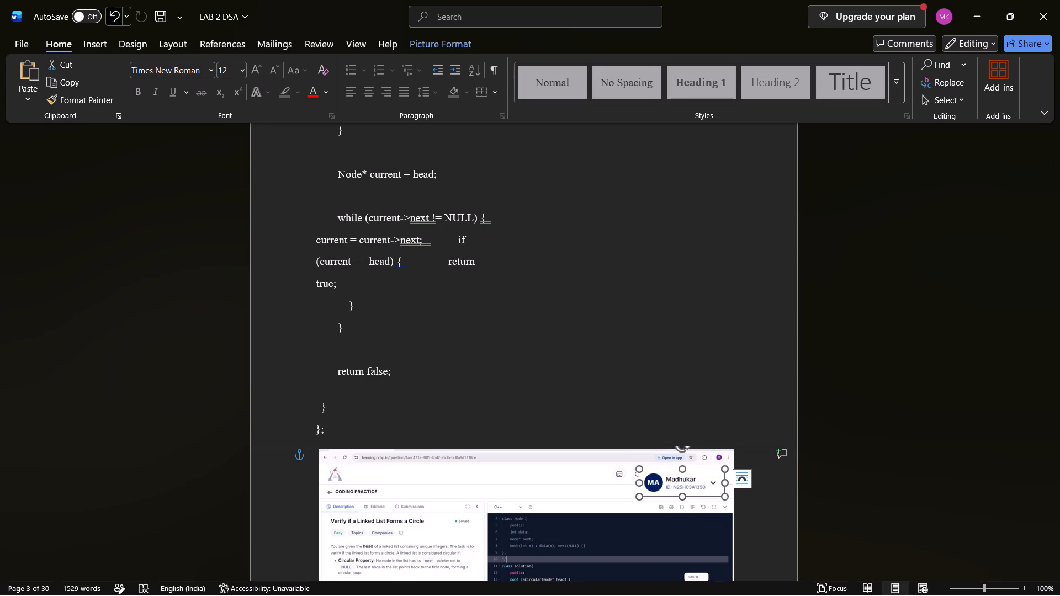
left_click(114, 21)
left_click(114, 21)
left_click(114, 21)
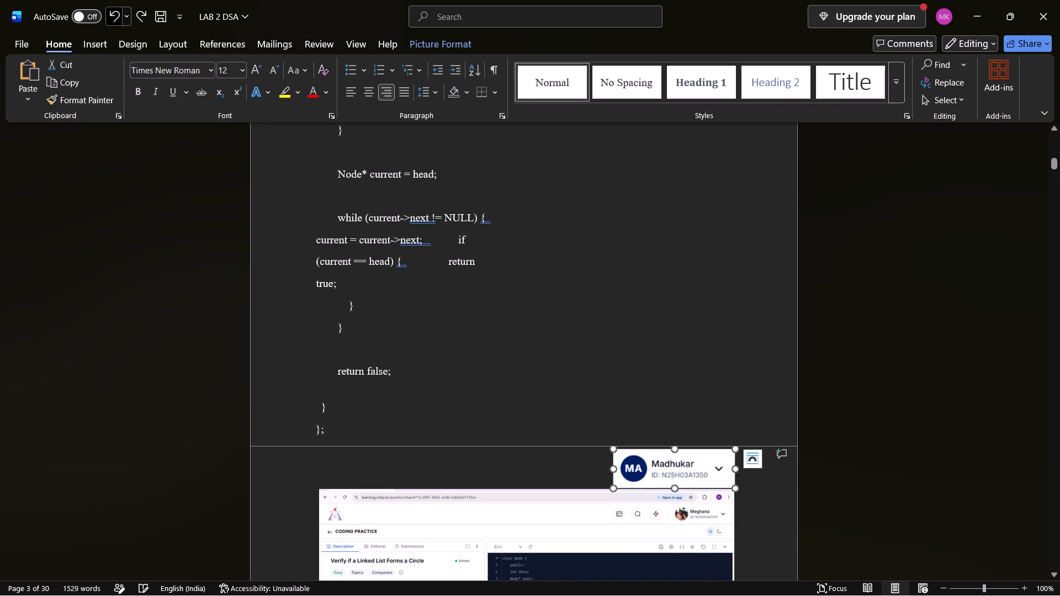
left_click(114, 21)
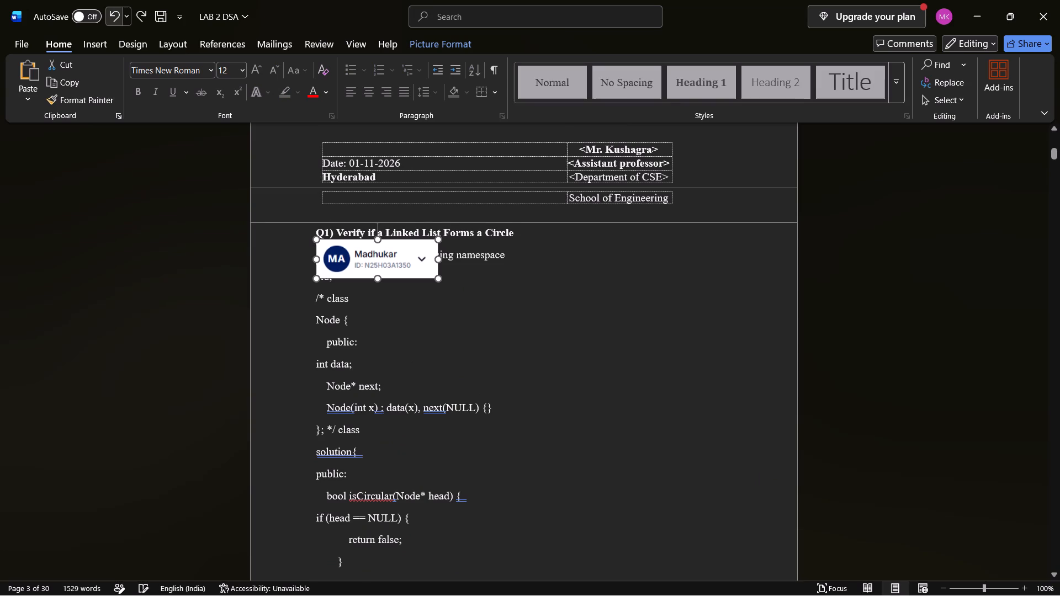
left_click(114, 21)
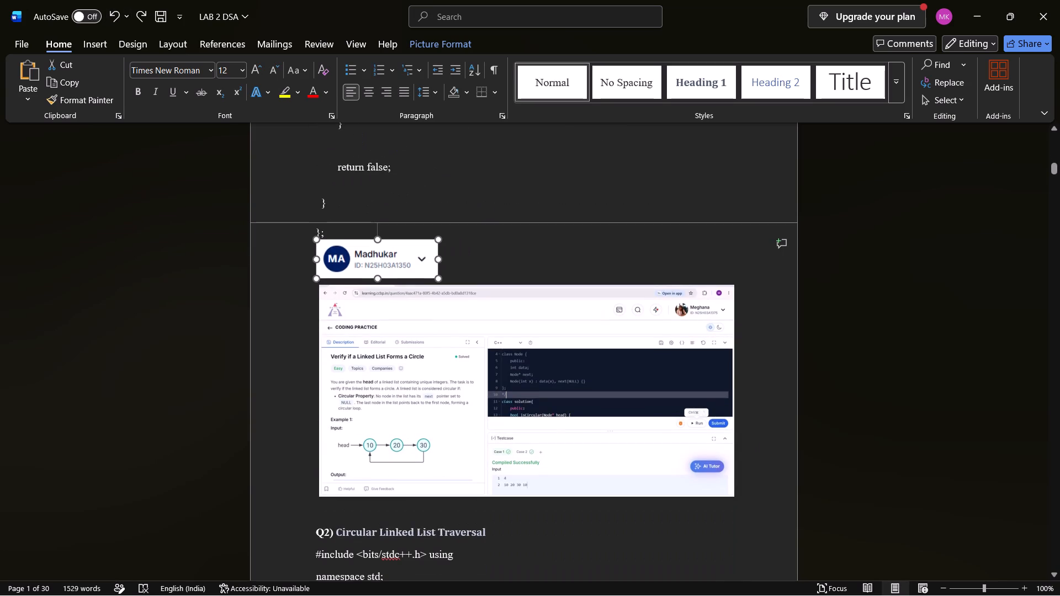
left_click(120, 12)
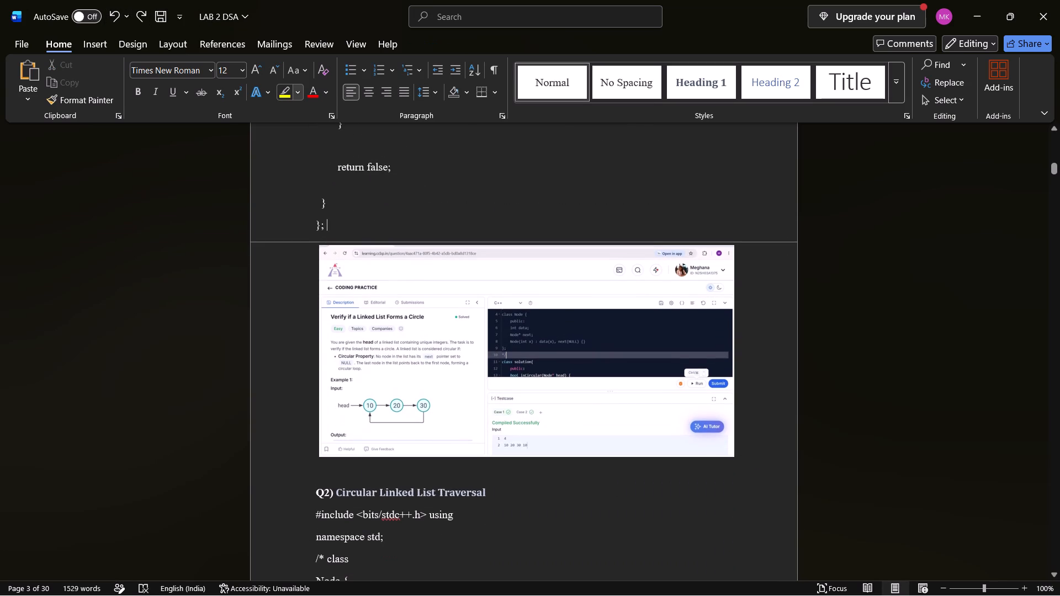
Paste the name-and-ID picture after the end of the Q1 code and set its wrapping to In Front of Text.
key("ctrl+v")
right_click(401, 247)
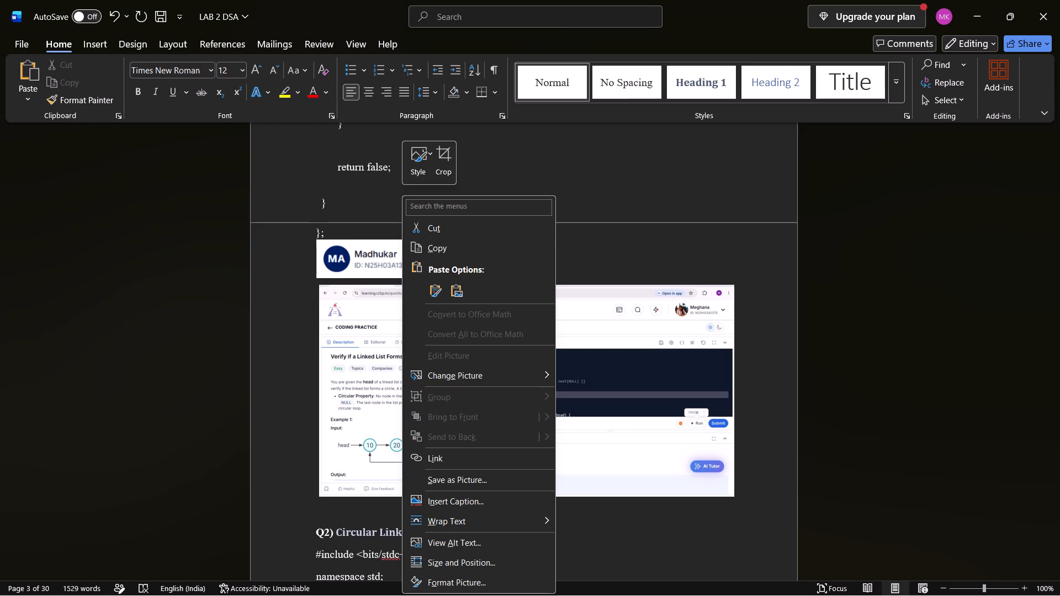
left_click(593, 178)
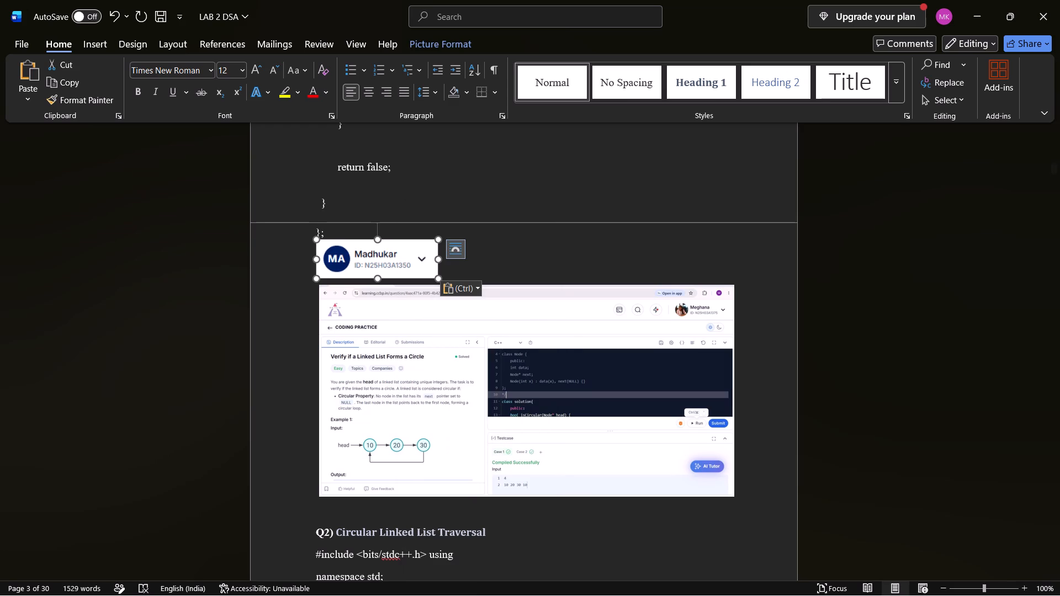
left_click(462, 248)
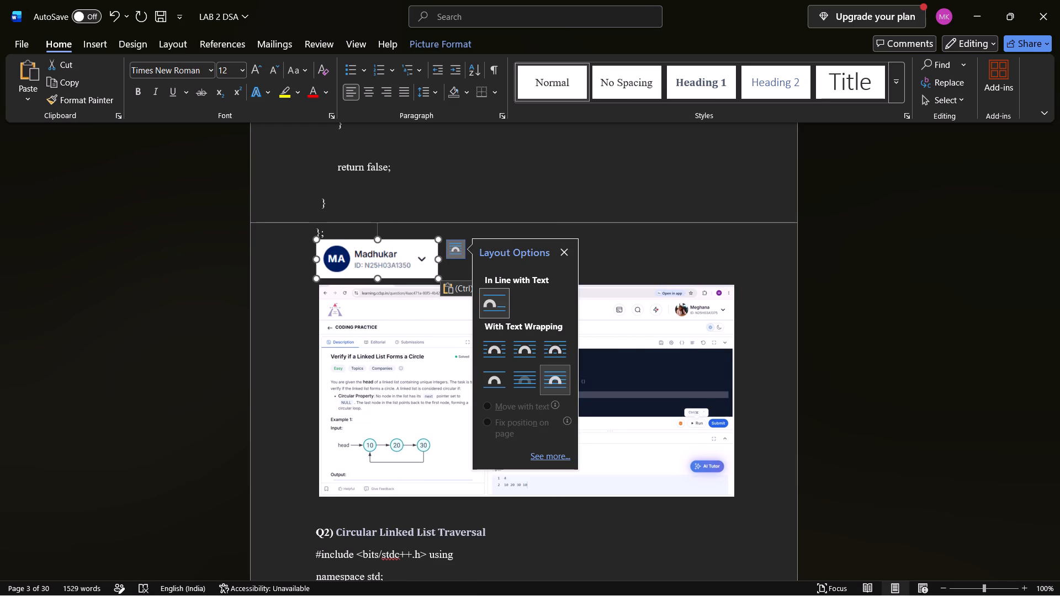
left_click(557, 374)
Move the floating name-and-ID picture from beneath the Q1 heading down onto the Q1 output screenshot.
scroll(556, 355, "up", 11)
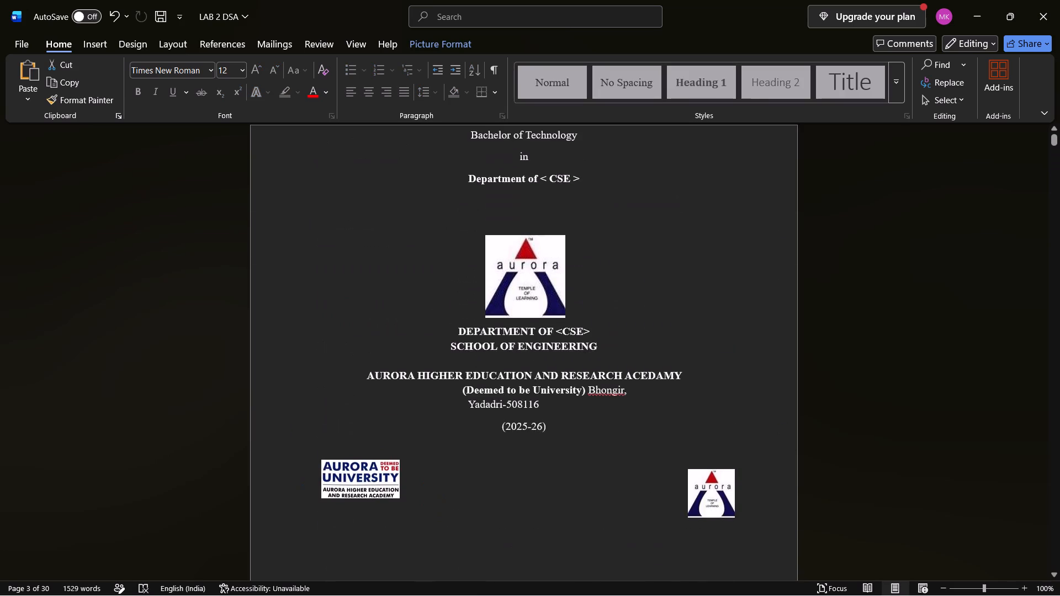
scroll(530, 279, "down", 2)
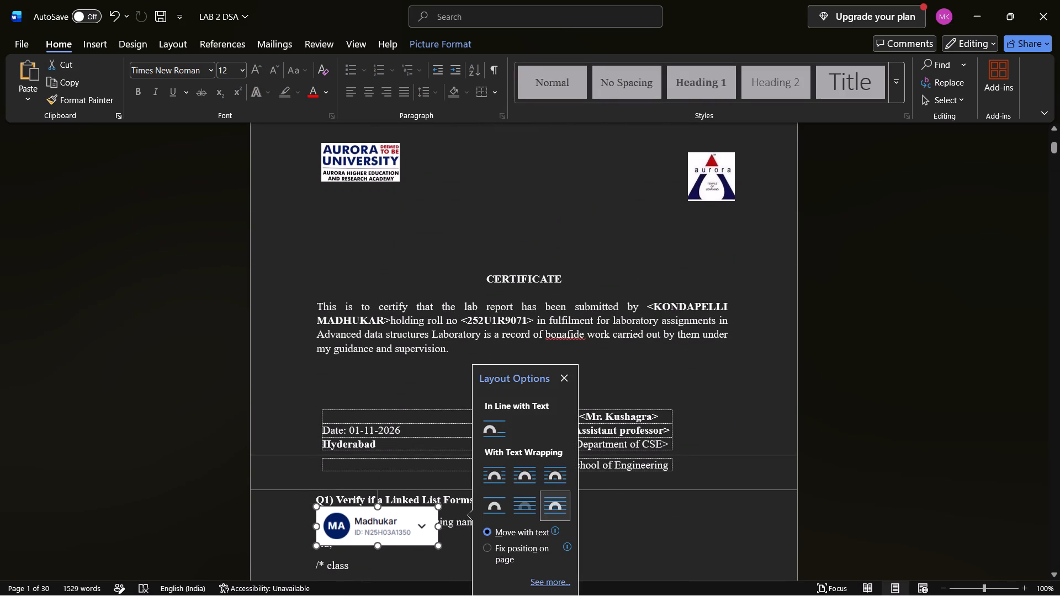
scroll(438, 292, "down", 1)
left_click_drag(396, 359, 396, 360)
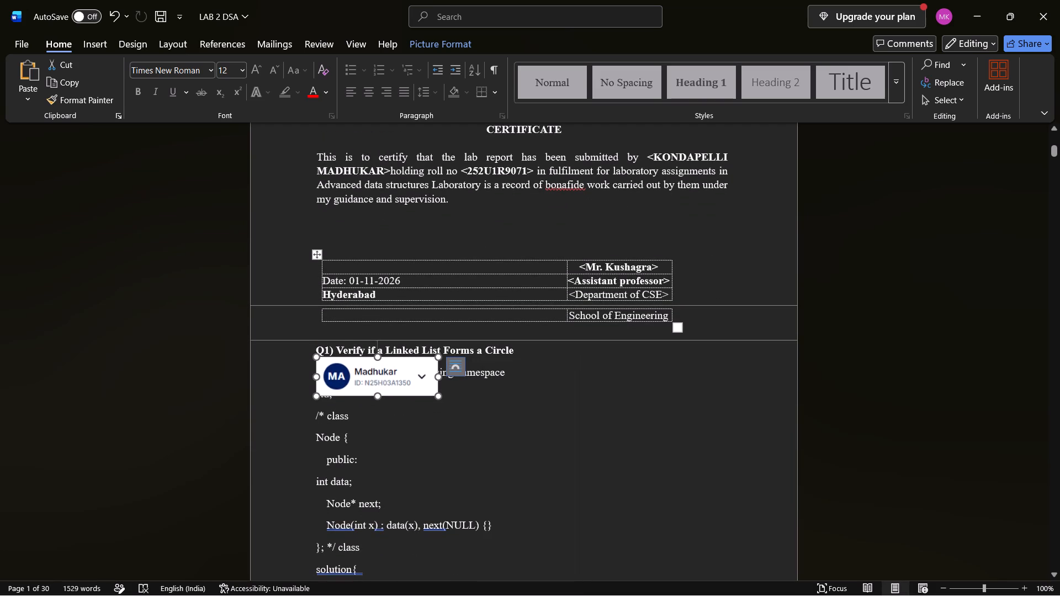
left_click_drag(396, 360, 581, 578)
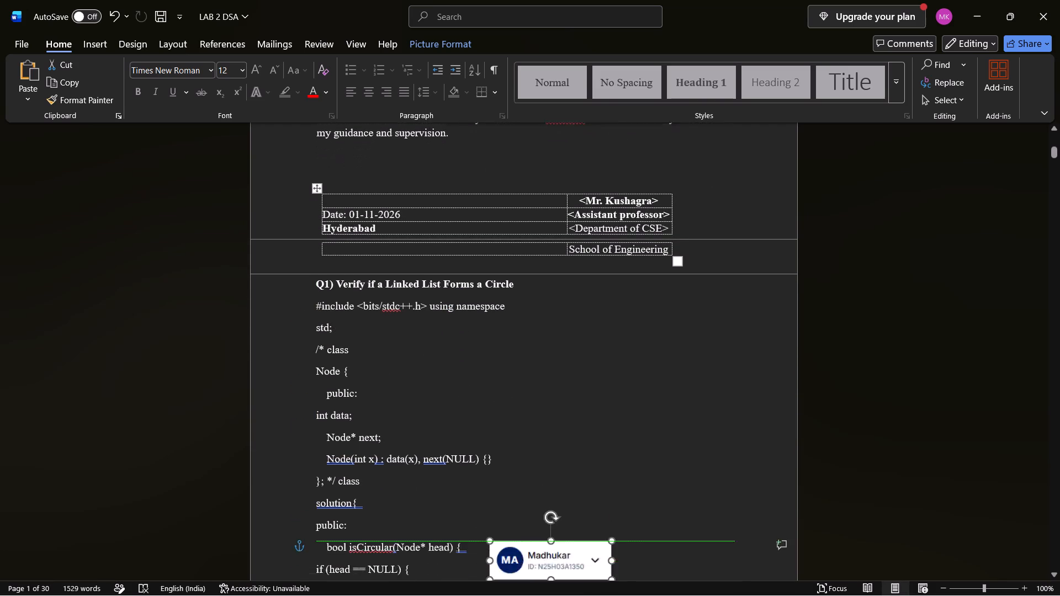
left_click_drag(581, 578, 582, 595)
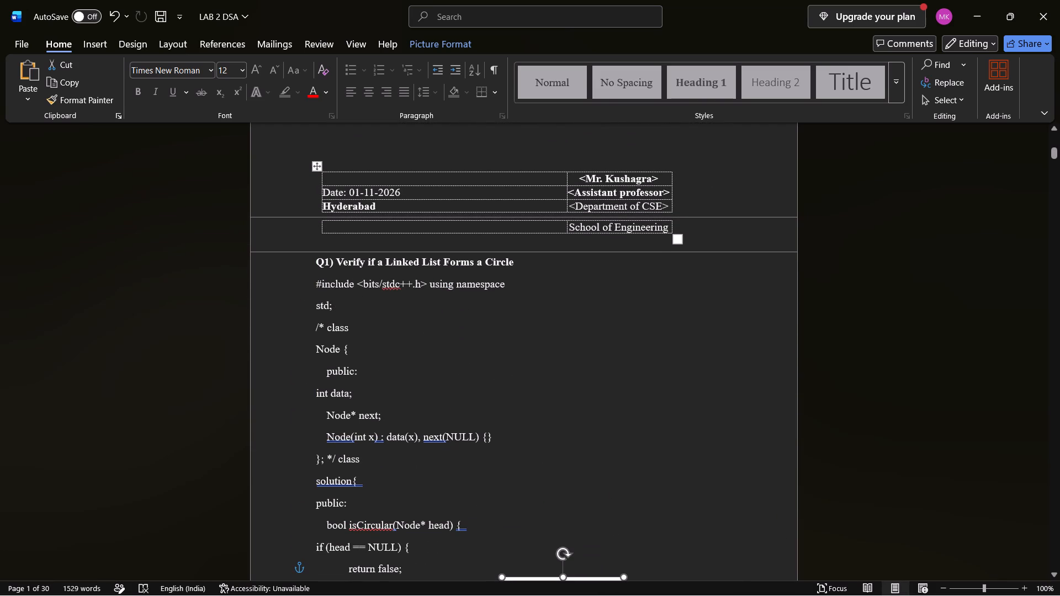
left_click_drag(582, 595, 586, 595)
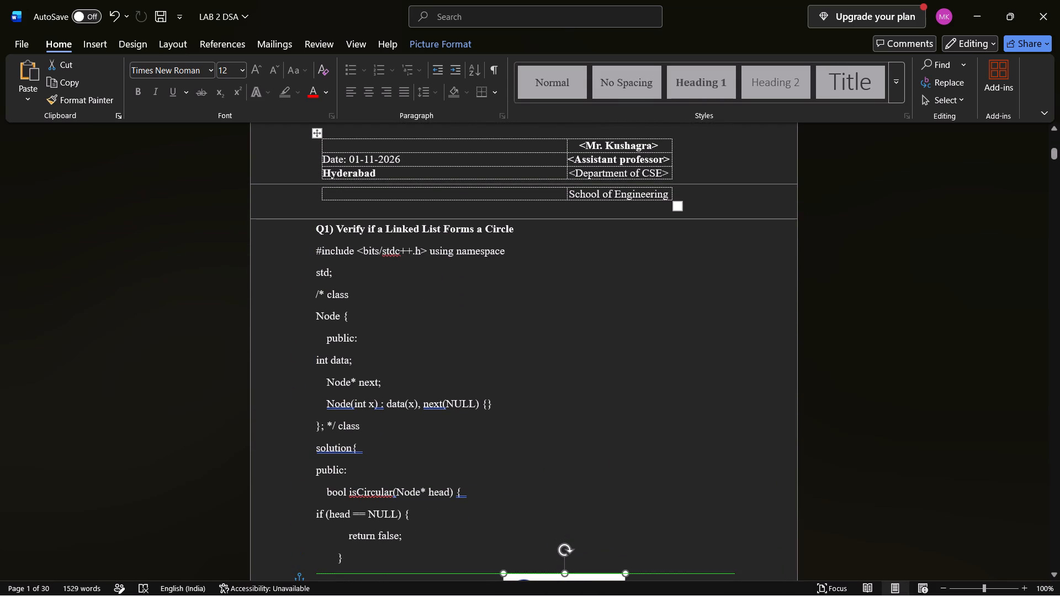
left_click_drag(586, 595, 568, 595)
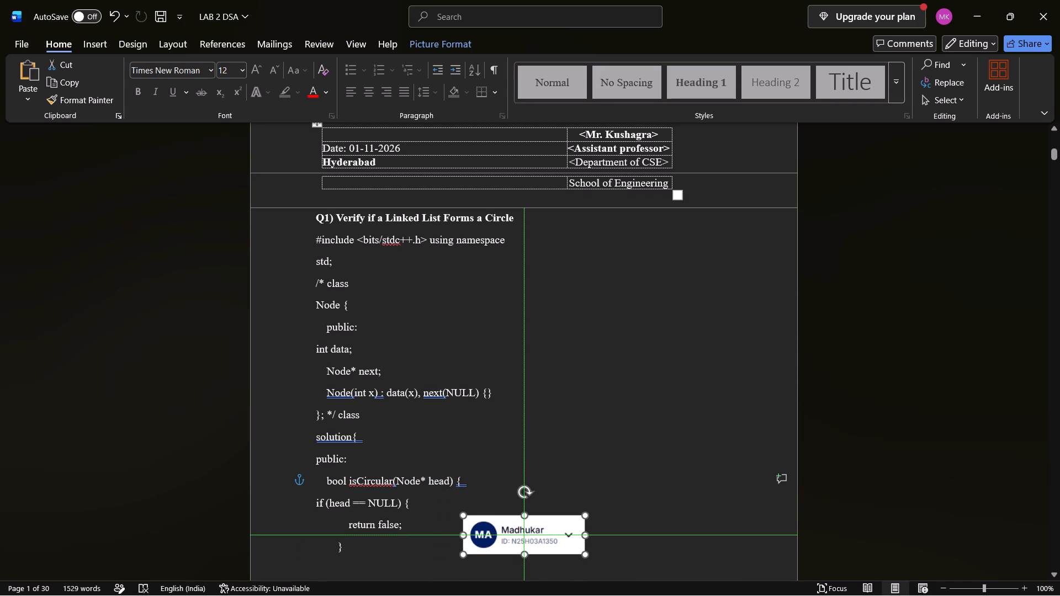
left_click_drag(568, 595, 602, 594)
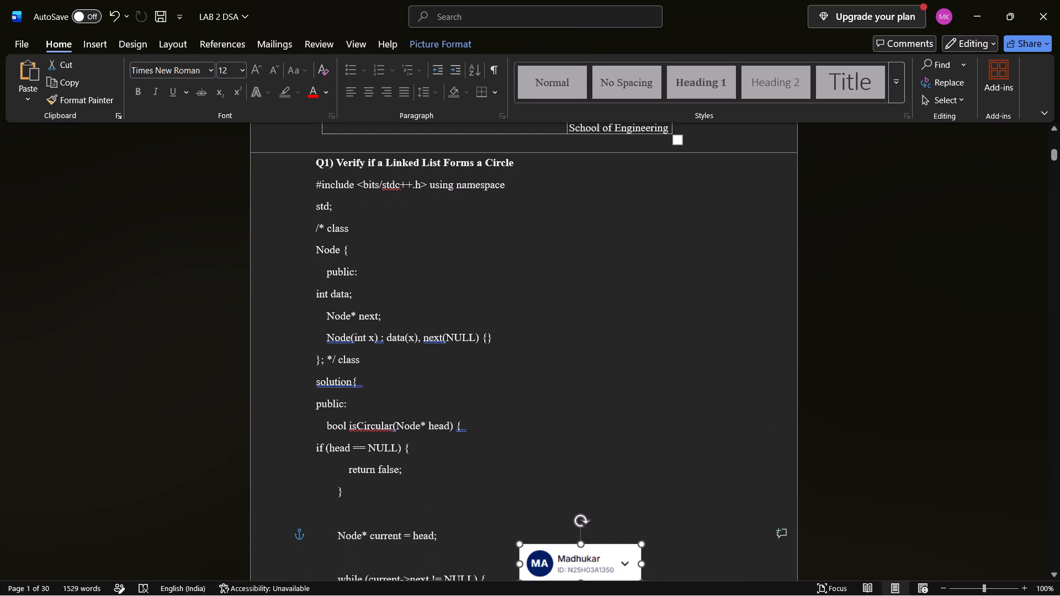
left_click_drag(602, 594, 577, 595)
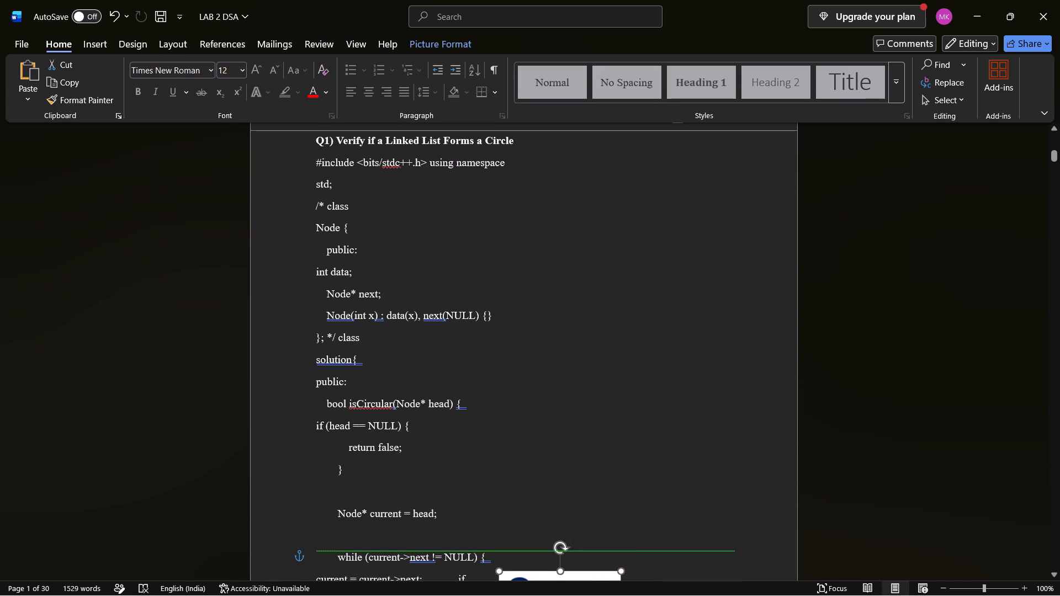
left_click_drag(577, 595, 648, 563)
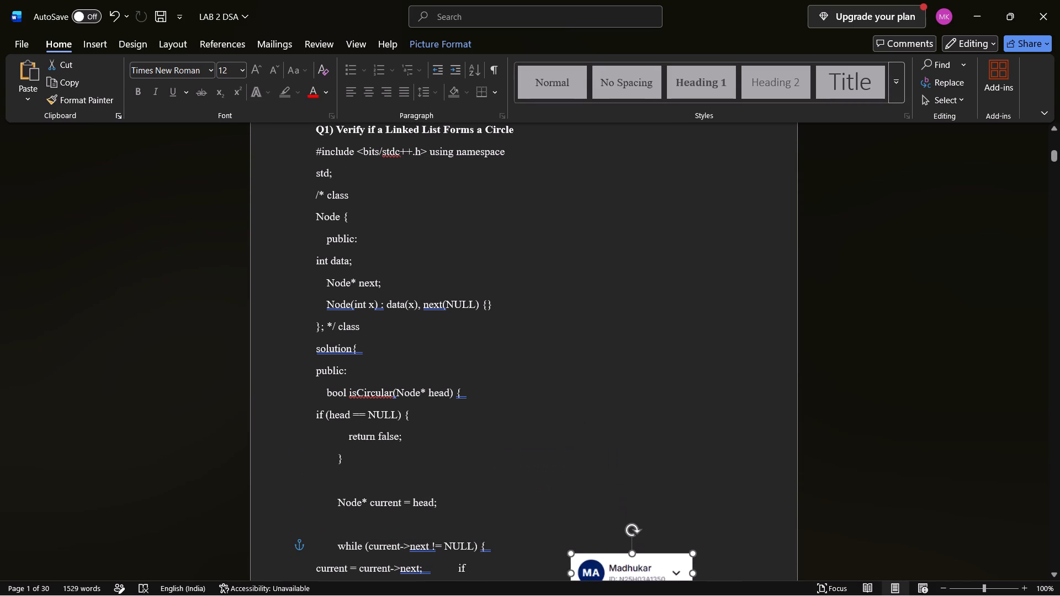
left_click_drag(648, 563, 621, 509)
scroll(621, 509, "down", 3)
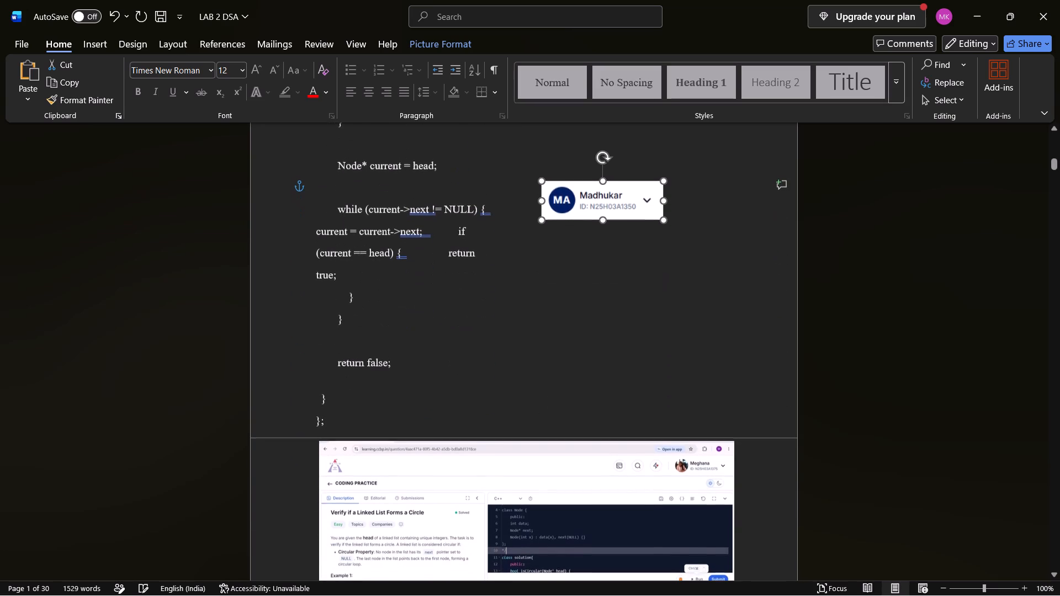
left_click_drag(614, 195, 658, 467)
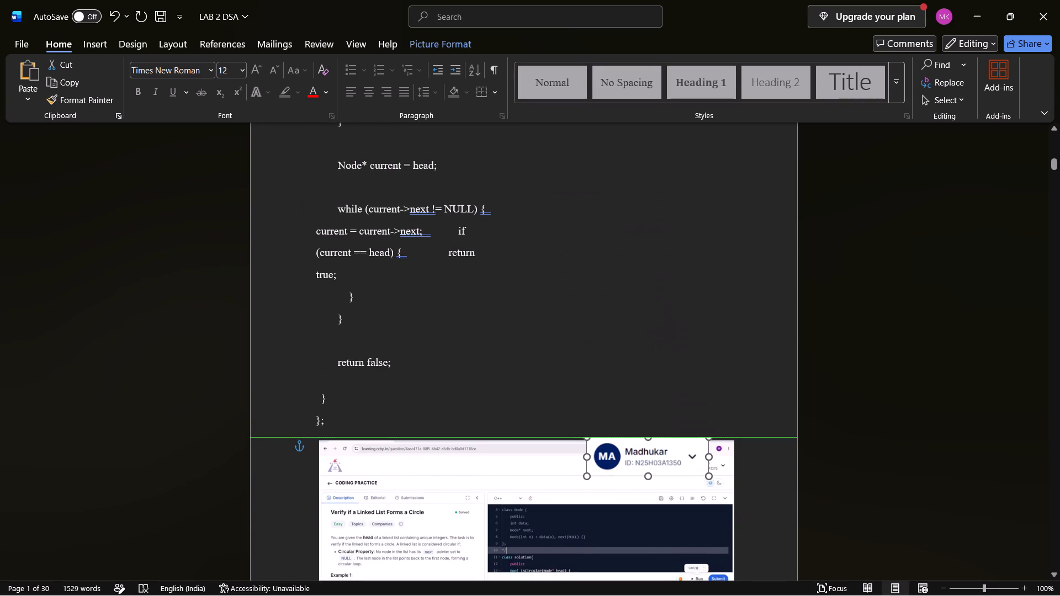
left_click_drag(658, 467, 606, 518)
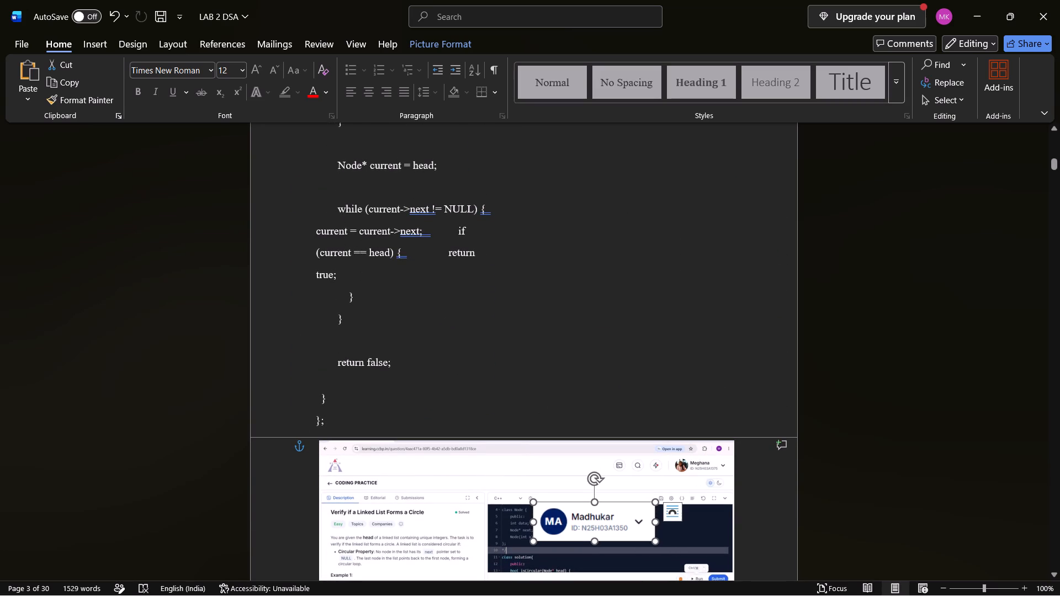
Shrink the name-and-ID picture to roughly match the account name area in the Q1 screenshot's header.
left_click_drag(651, 539, 627, 530)
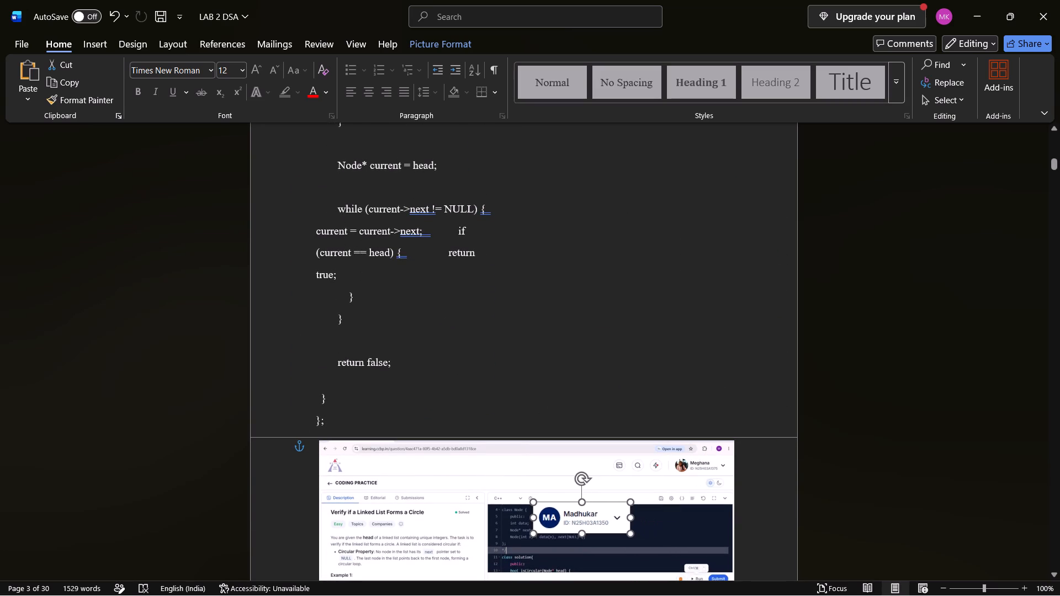
left_click_drag(627, 530, 607, 524)
left_click_drag(573, 513, 650, 468)
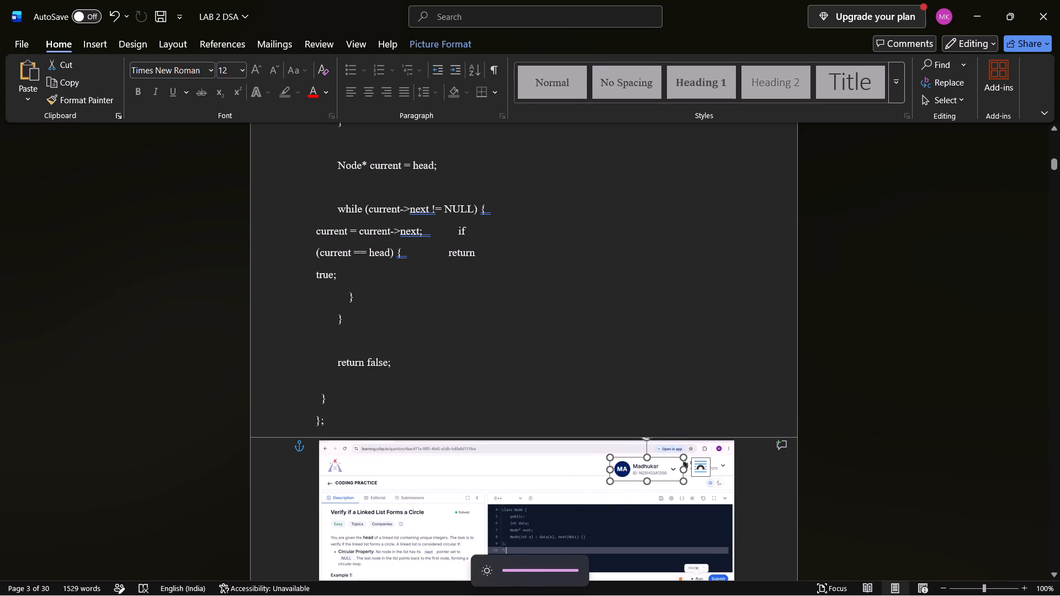
left_click_drag(683, 482, 682, 482)
left_click_drag(682, 482, 677, 476)
Position the name-and-ID picture over the account name in the Q1 screenshot's header, flush with the screenshot's right edge.
left_click_drag(646, 470, 647, 464)
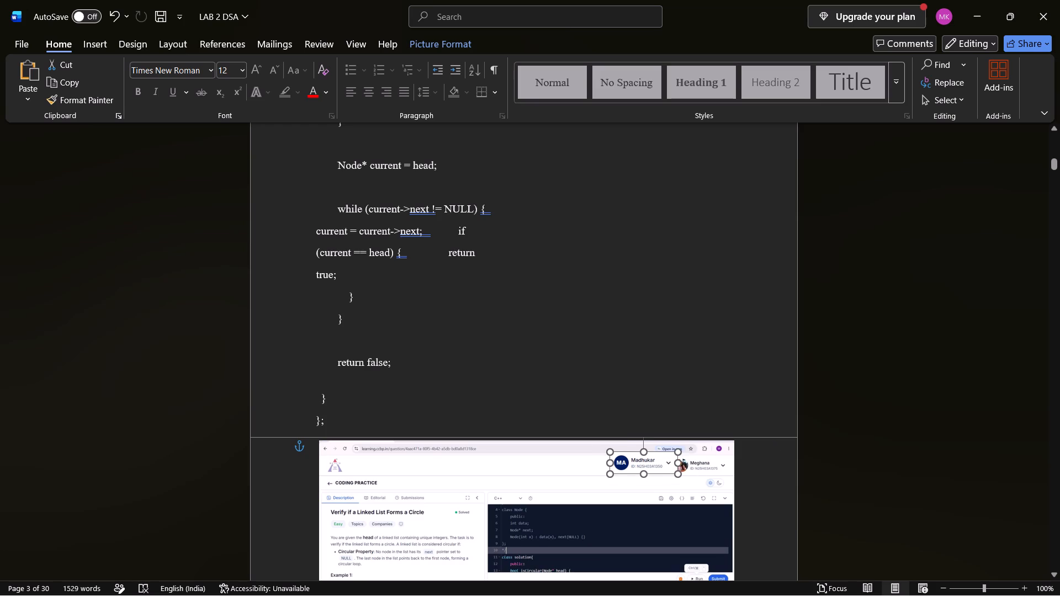
left_click_drag(647, 464, 692, 465)
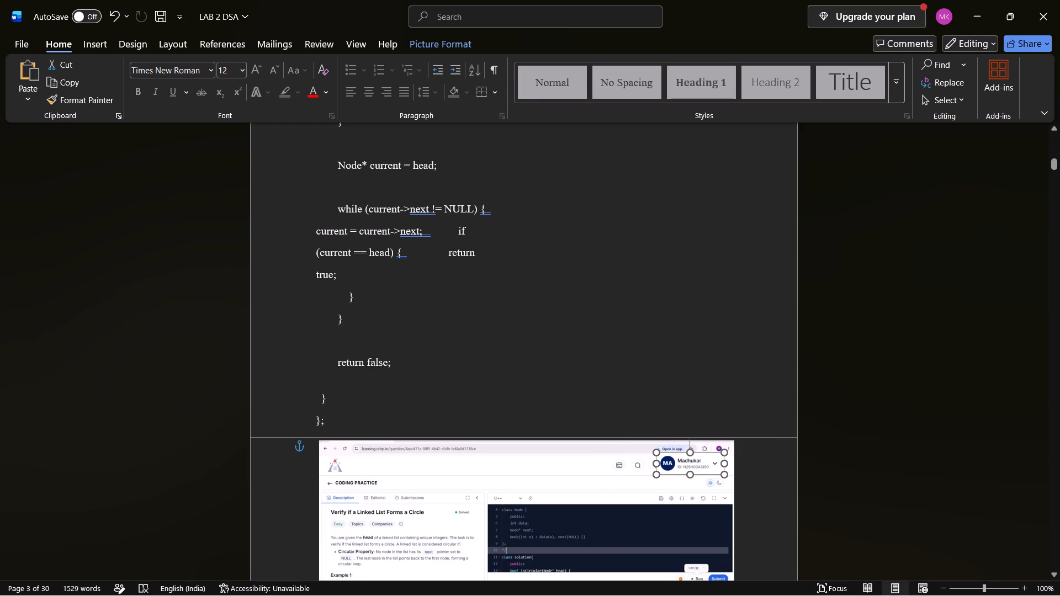
left_click_drag(692, 465, 701, 469)
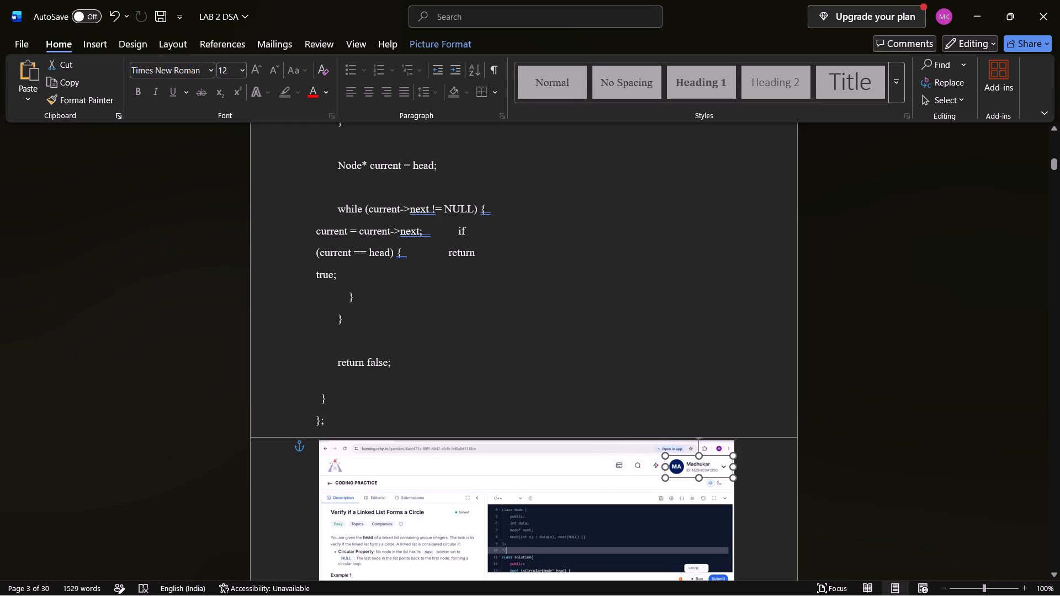
left_click_drag(701, 469, 704, 469)
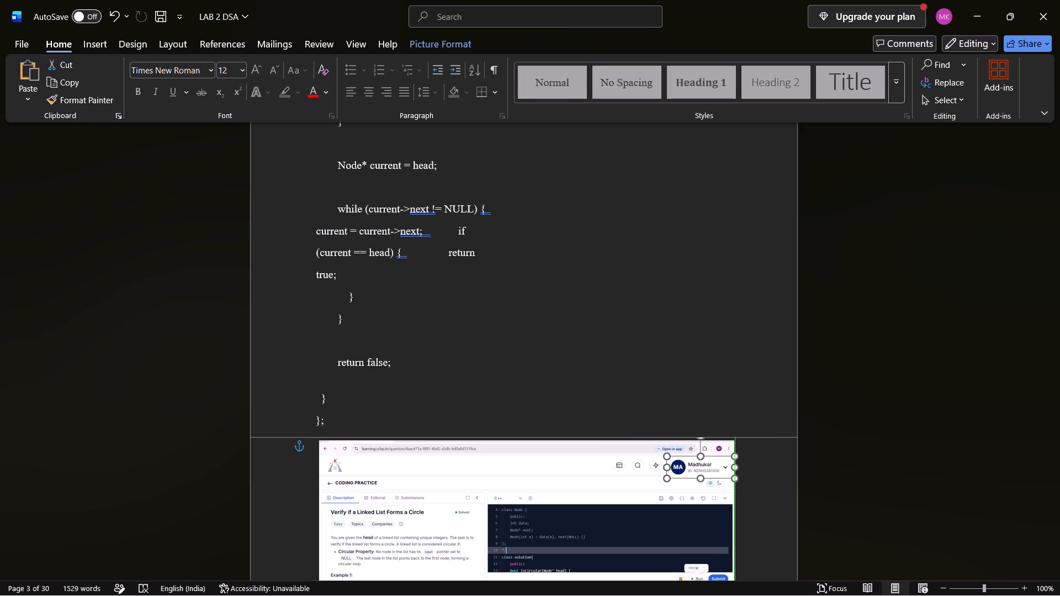
Nudge the name-and-ID picture slightly upward in the Q1 screenshot's header and deselect it.
left_click_drag(704, 469, 703, 468)
left_click(766, 485)
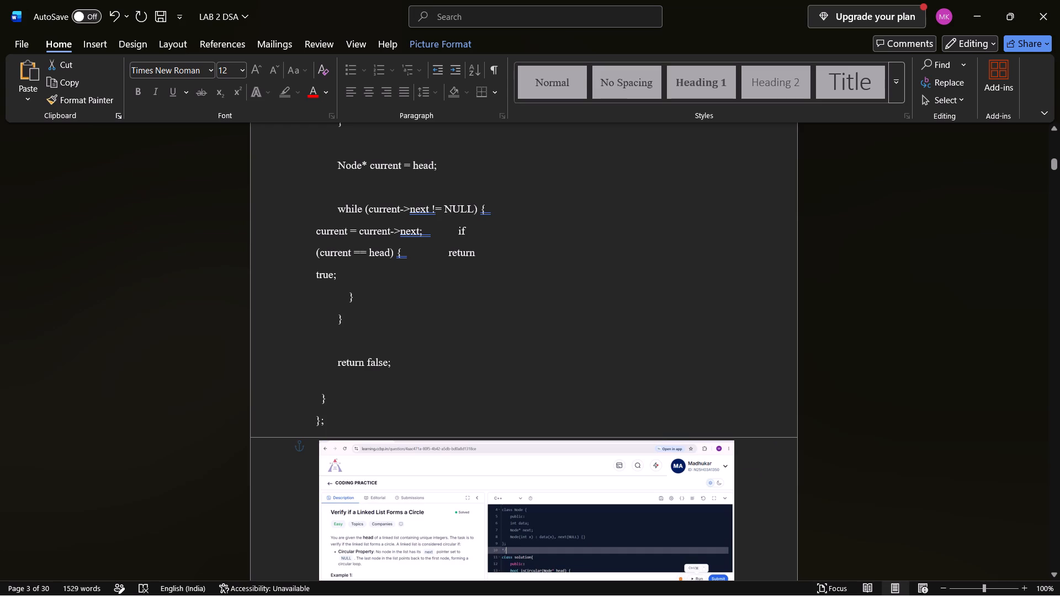
Copy the name-and-ID picture from the Q1 screenshot and paste it at the end of the Q2 code.
left_click(703, 465)
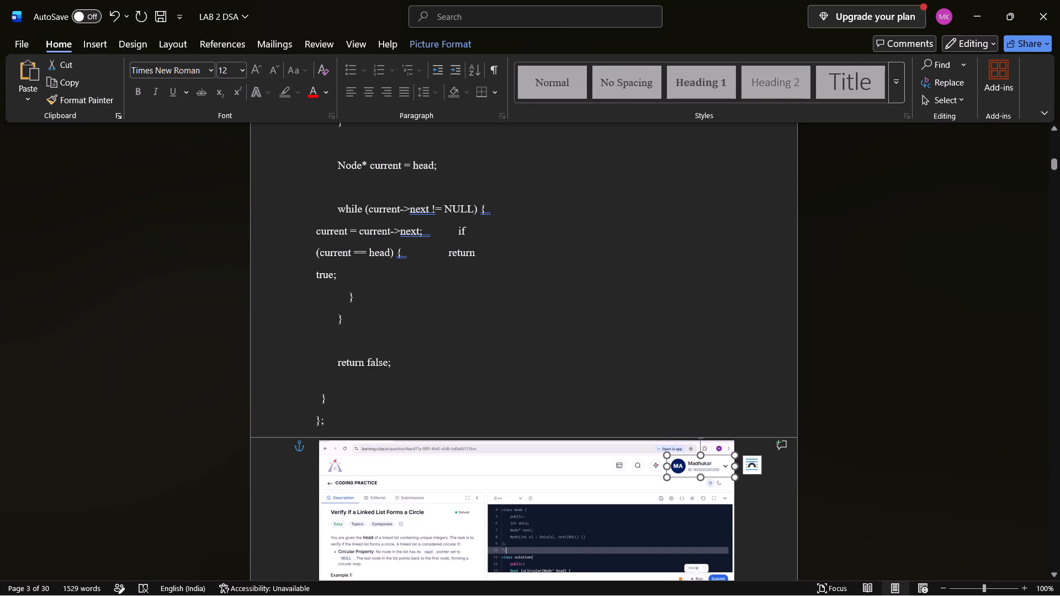
right_click(703, 465)
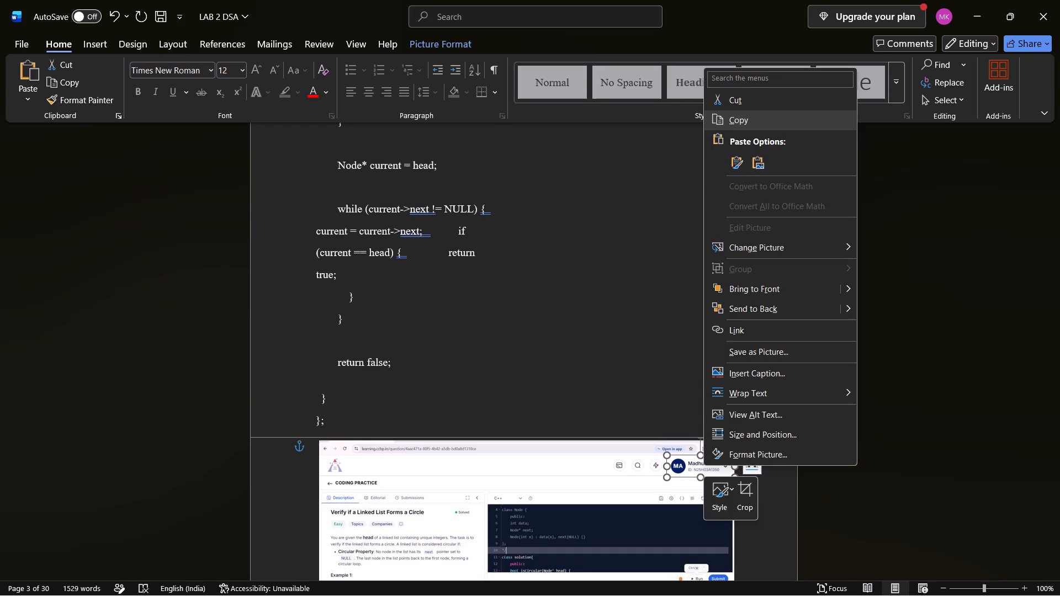
left_click(758, 119)
scroll(628, 302, "down", 4)
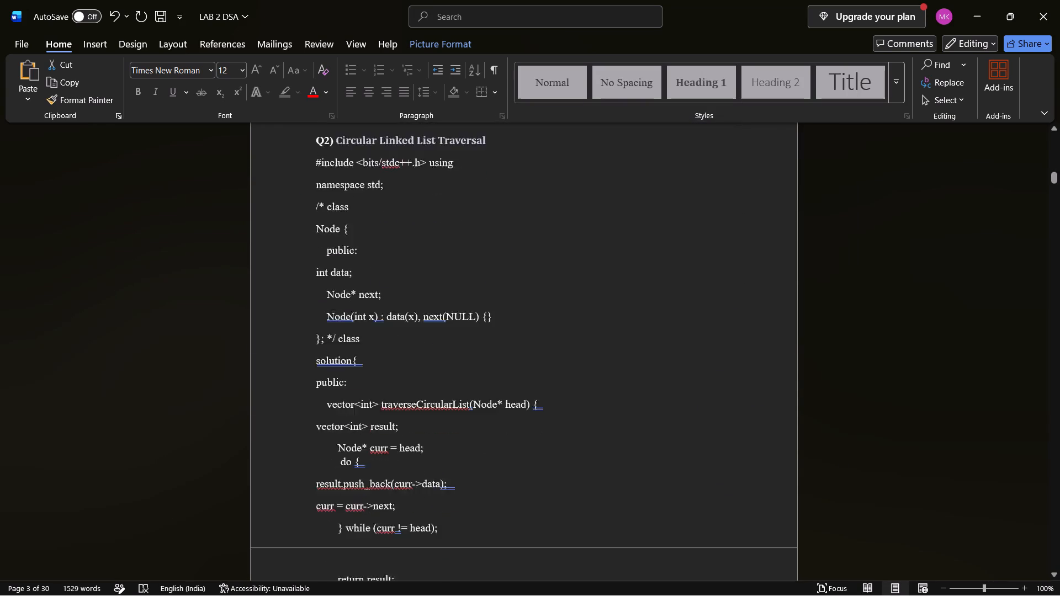
scroll(628, 302, "down", 2)
scroll(593, 236, "up", 1)
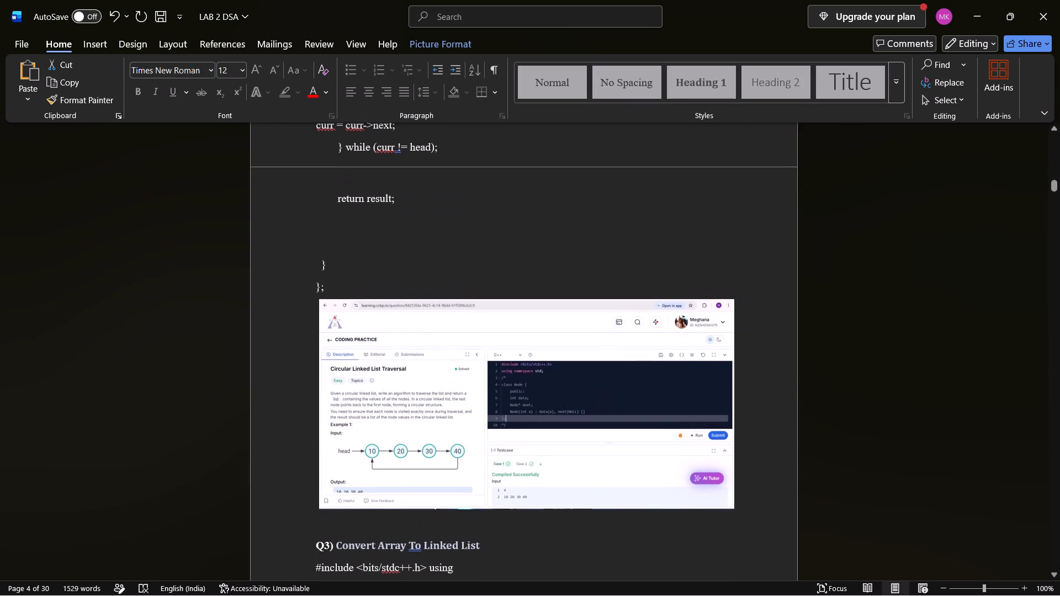
left_click(532, 261)
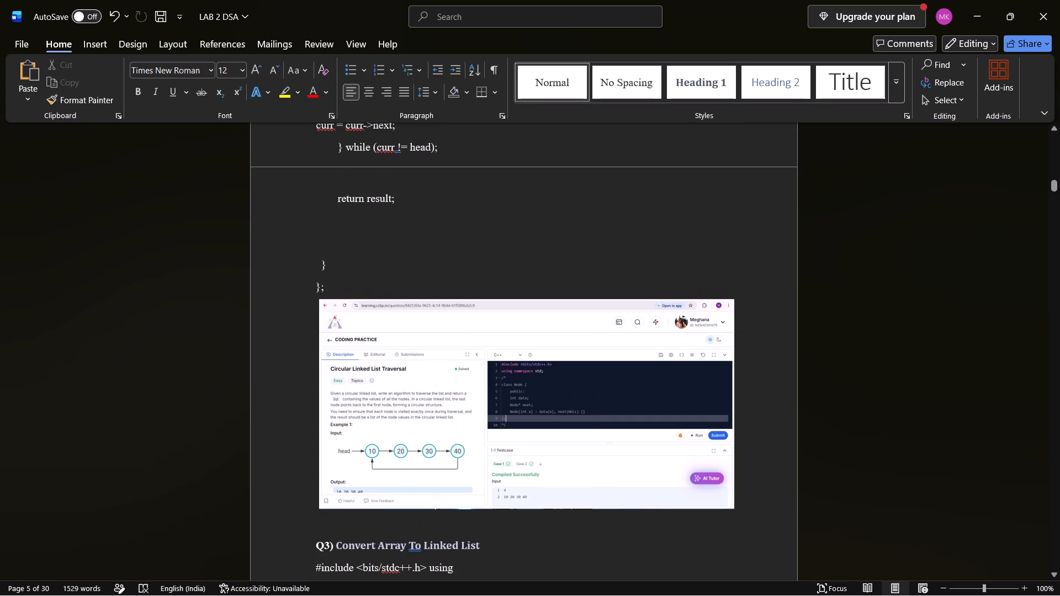
key("ctrl+v")
Position the pasted name-and-ID picture over the account name in the Q2 screenshot's header, flush with the screenshot's right edge.
left_click_drag(361, 268, 492, 290)
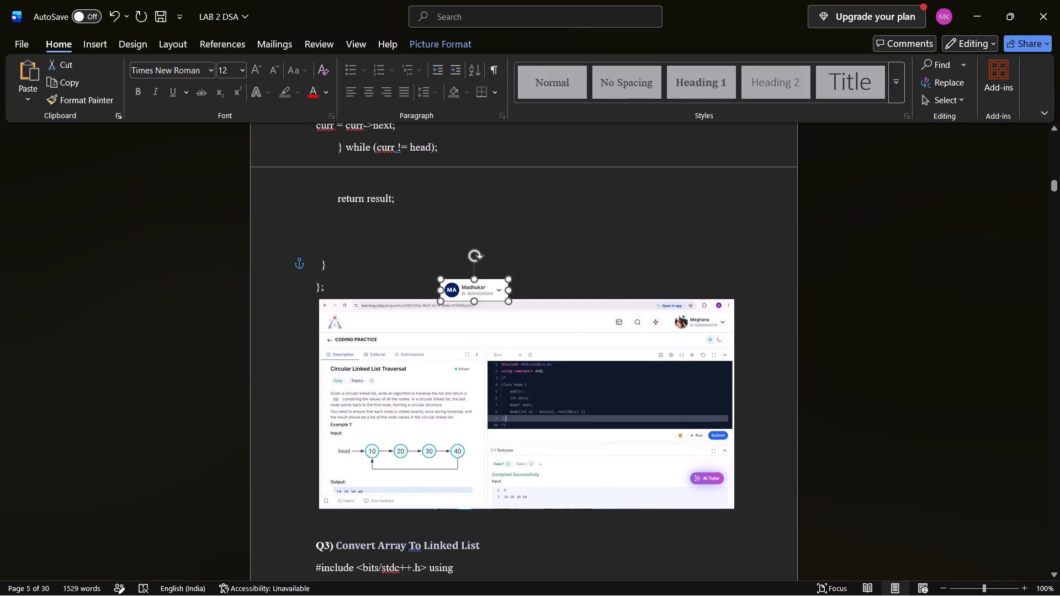
left_click_drag(492, 290, 737, 322)
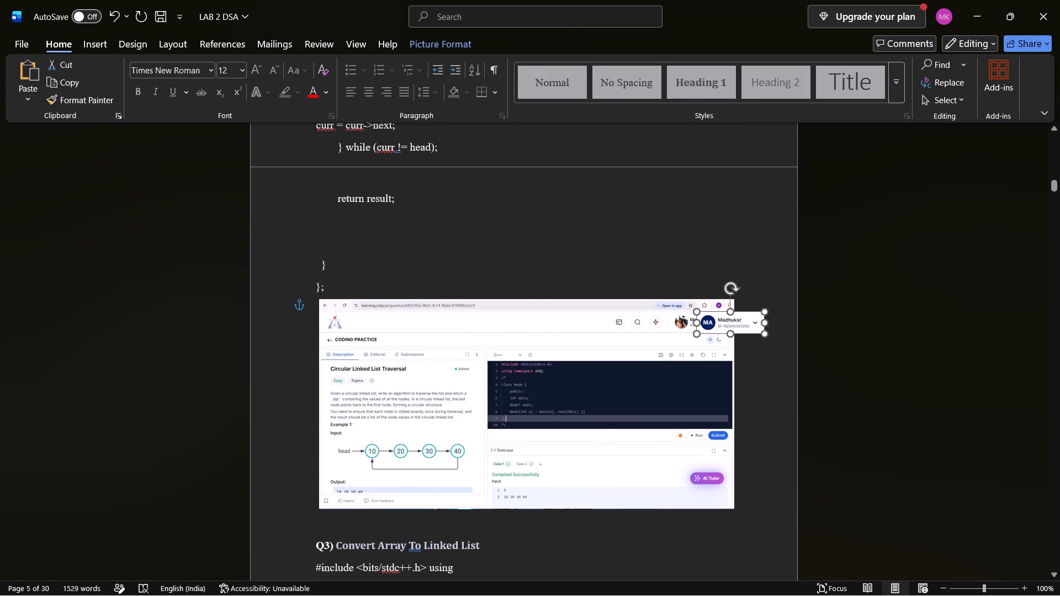
left_click_drag(737, 322, 710, 323)
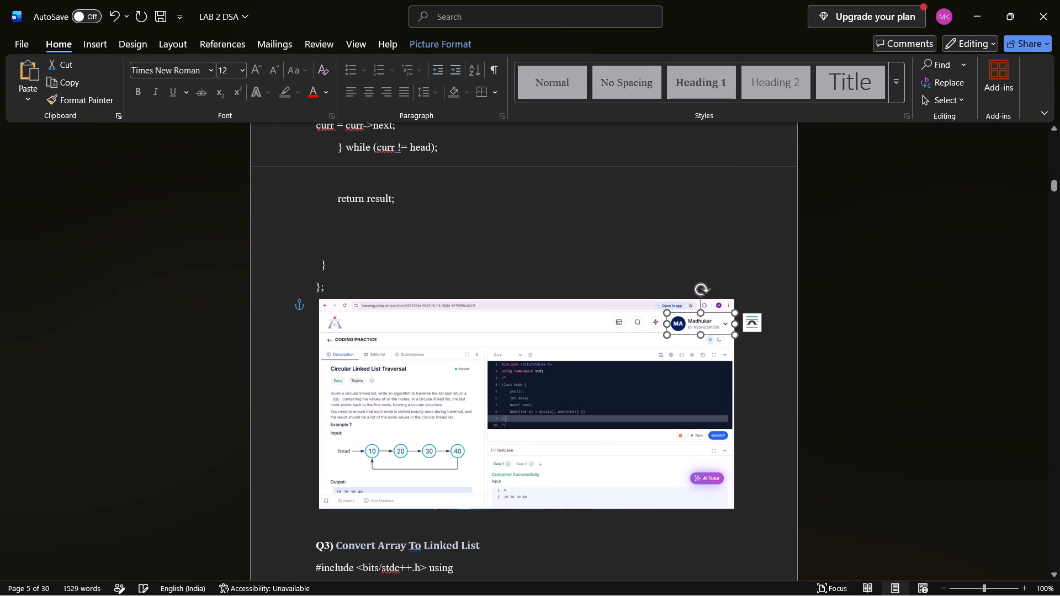
left_click(668, 273)
Nudge the name-and-ID picture slightly upward in the Q2 screenshot's header and deselect it.
scroll(739, 390, "down", 1)
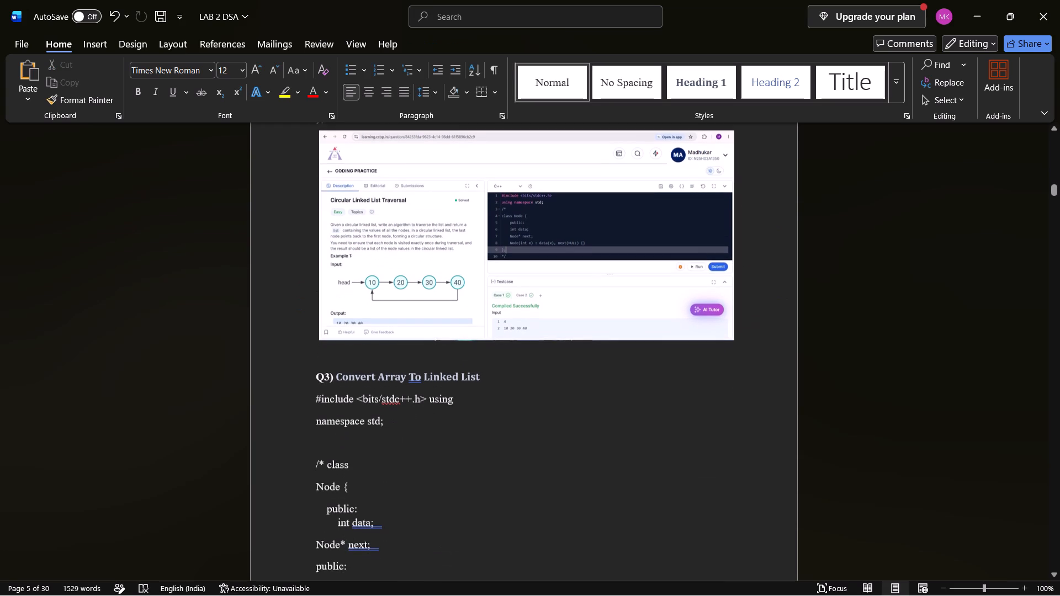
scroll(739, 390, "up", 1)
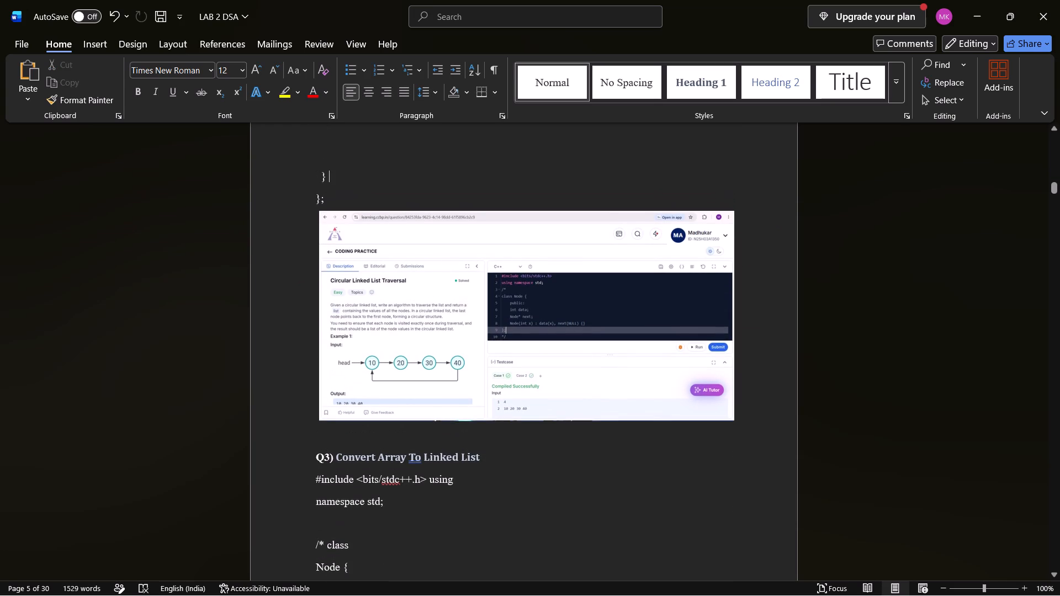
left_click(697, 238)
left_click(697, 238)
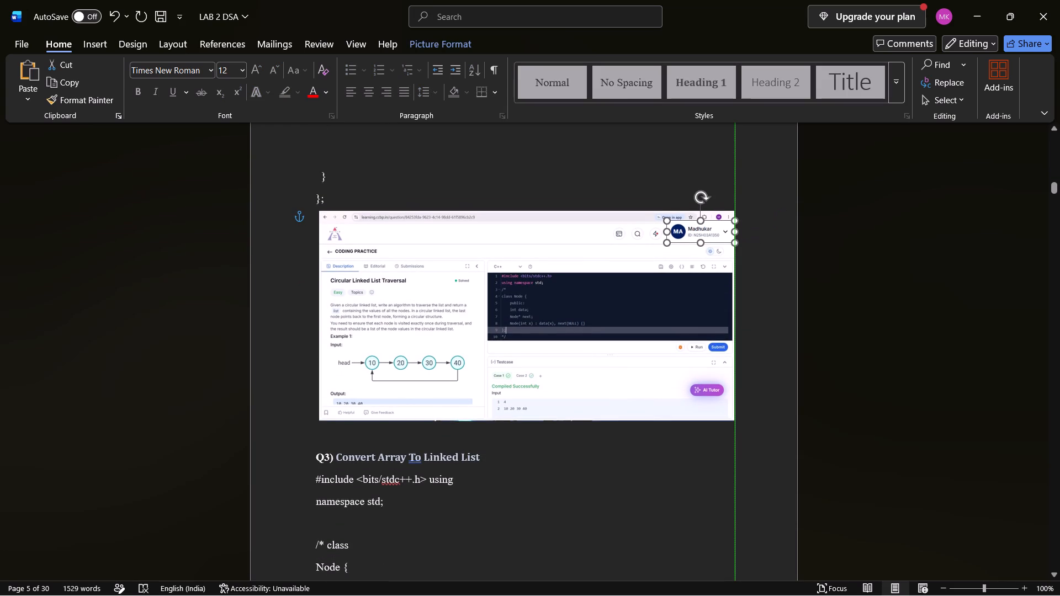
left_click(664, 187)
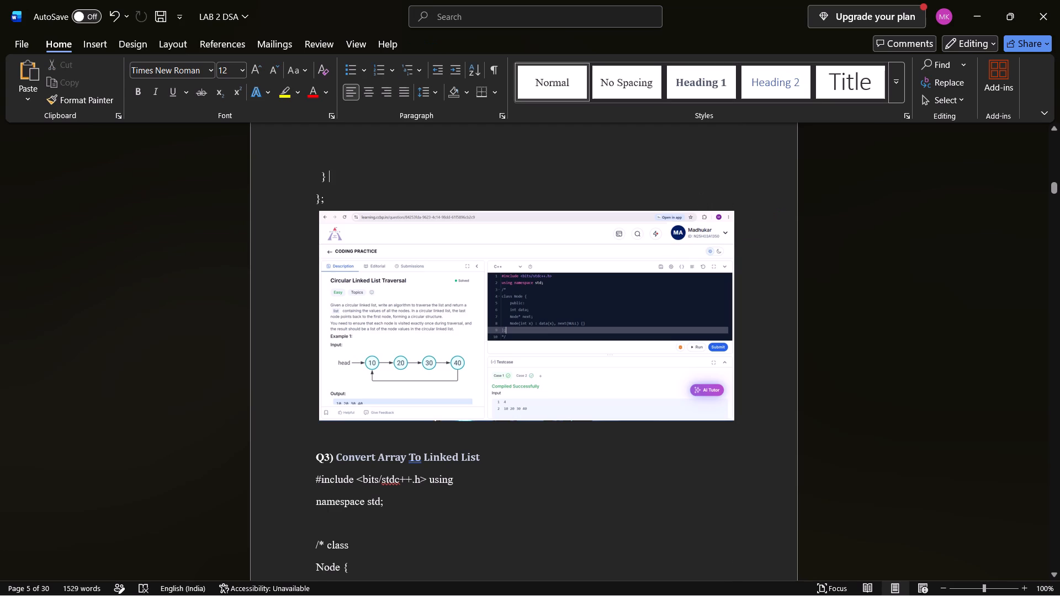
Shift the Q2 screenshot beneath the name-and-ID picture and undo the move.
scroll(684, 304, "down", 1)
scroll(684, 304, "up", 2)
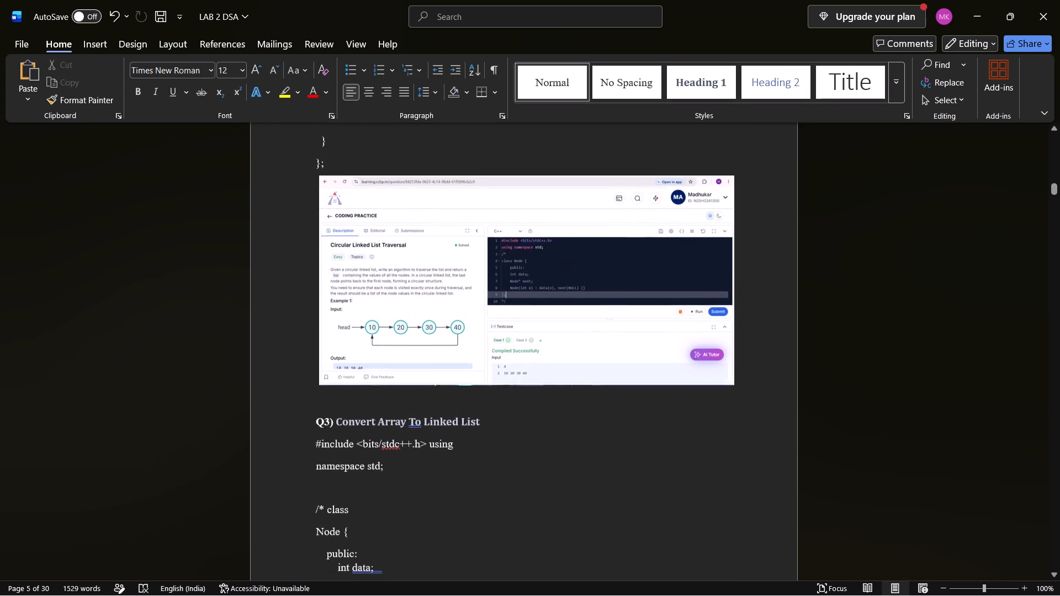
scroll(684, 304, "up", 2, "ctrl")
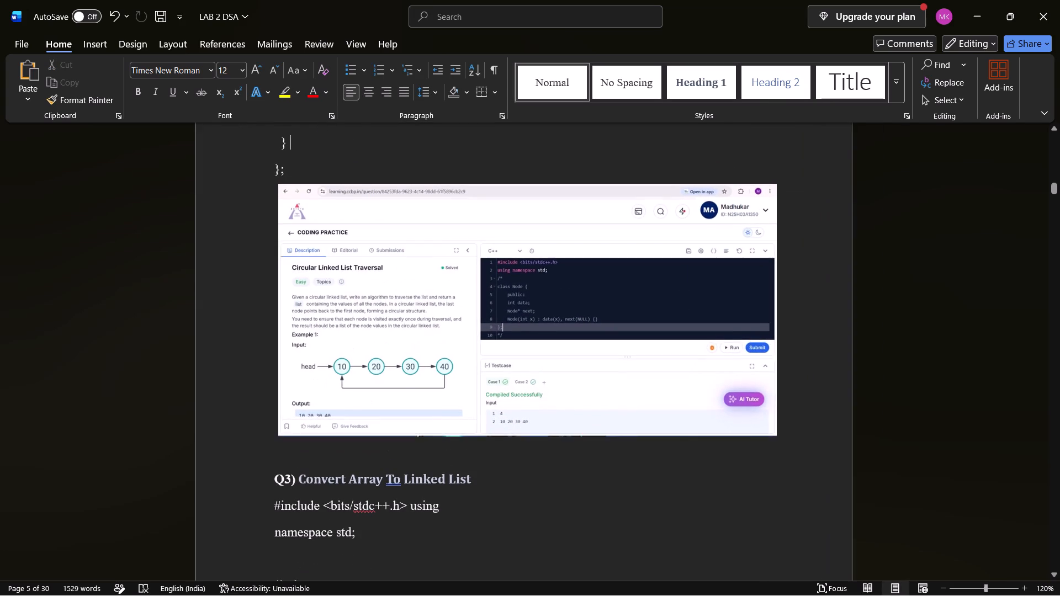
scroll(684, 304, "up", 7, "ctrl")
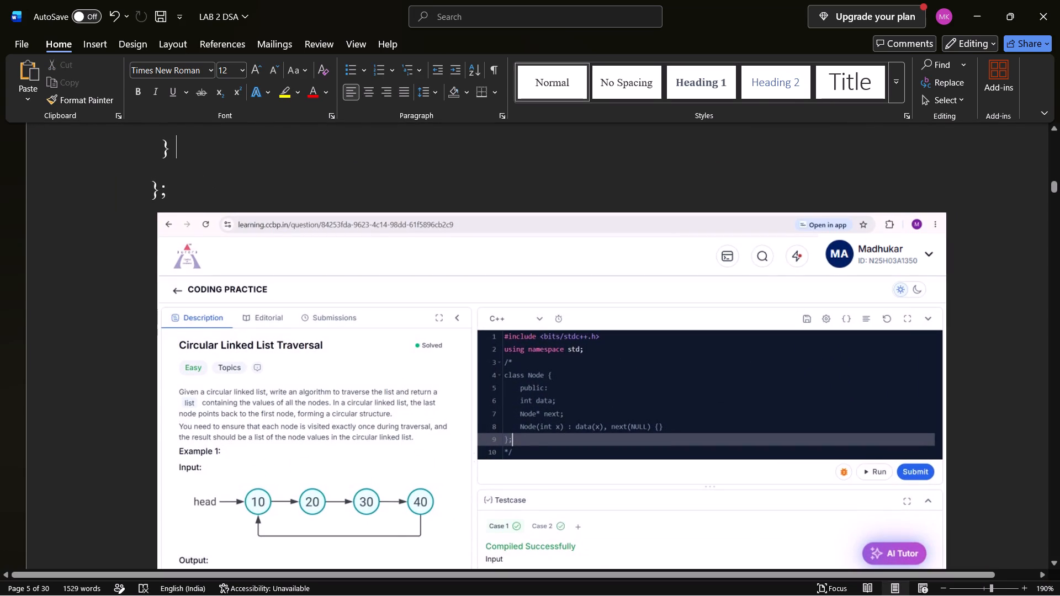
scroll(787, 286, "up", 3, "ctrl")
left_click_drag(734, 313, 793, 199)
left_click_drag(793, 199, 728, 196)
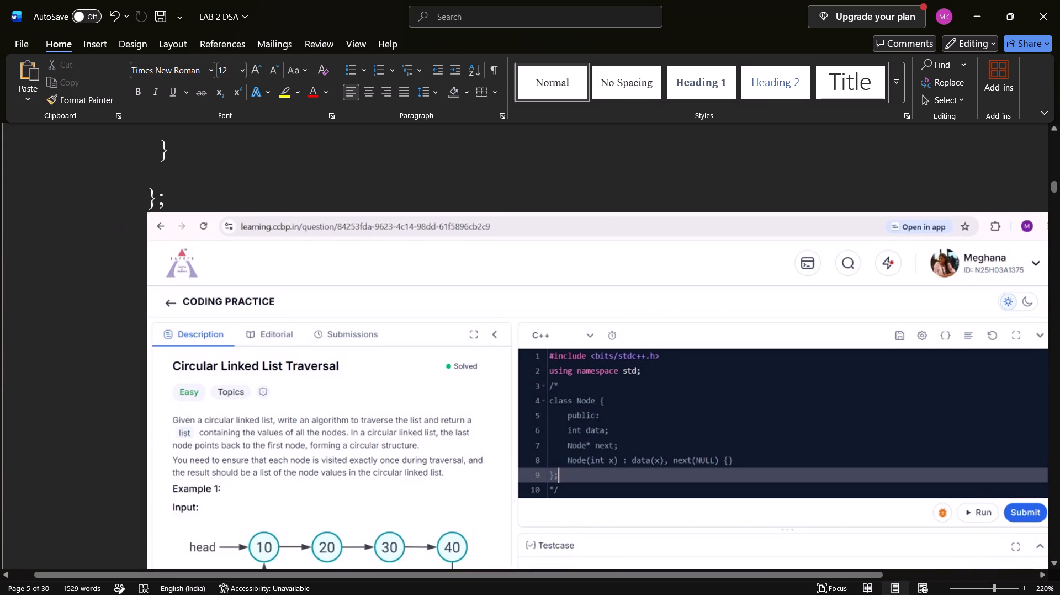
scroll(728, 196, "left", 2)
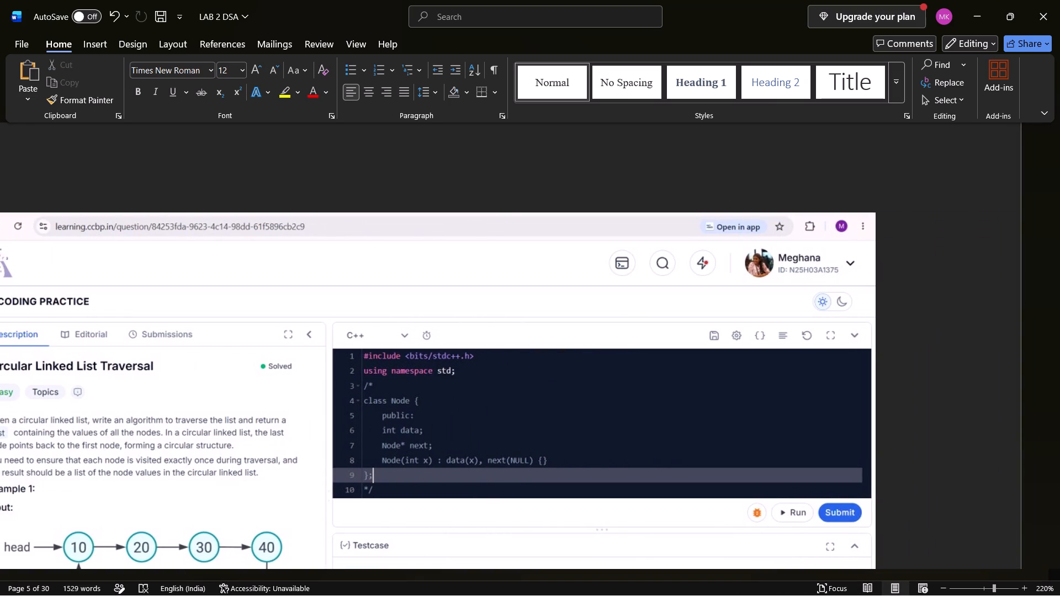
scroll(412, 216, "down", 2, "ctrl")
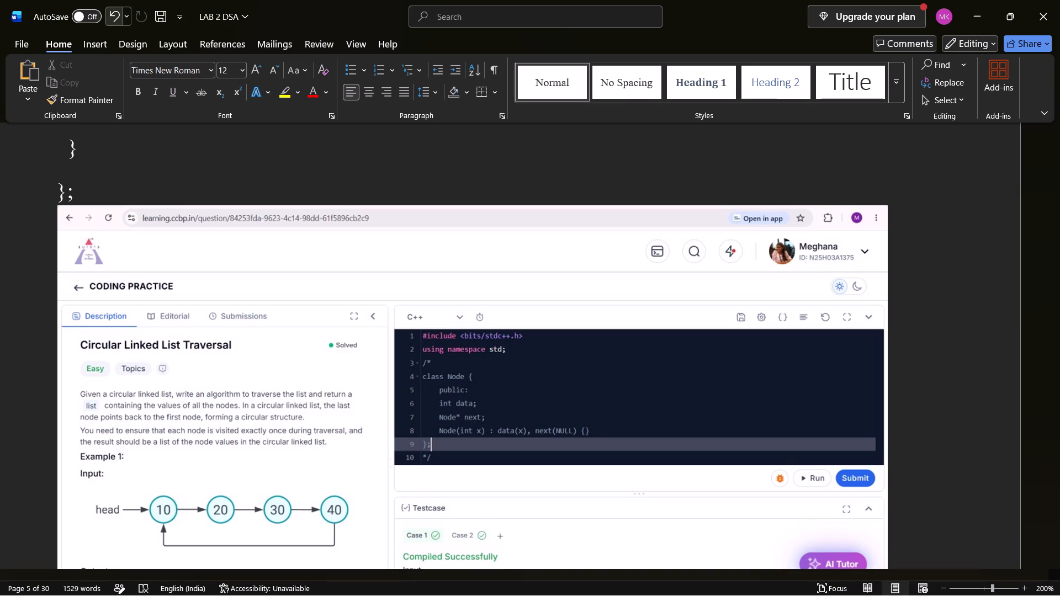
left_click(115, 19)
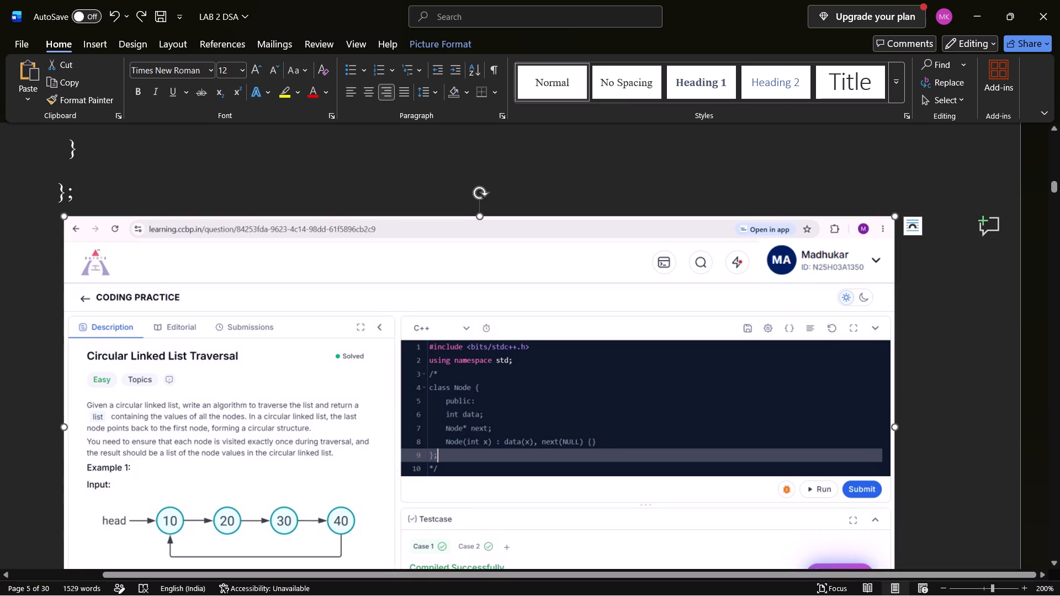
Compare the Q2 name-and-ID picture with the account area on the learning.ccbp.in page in Chrome, and slightly reduce its height from the top in Word.
left_click(802, 262)
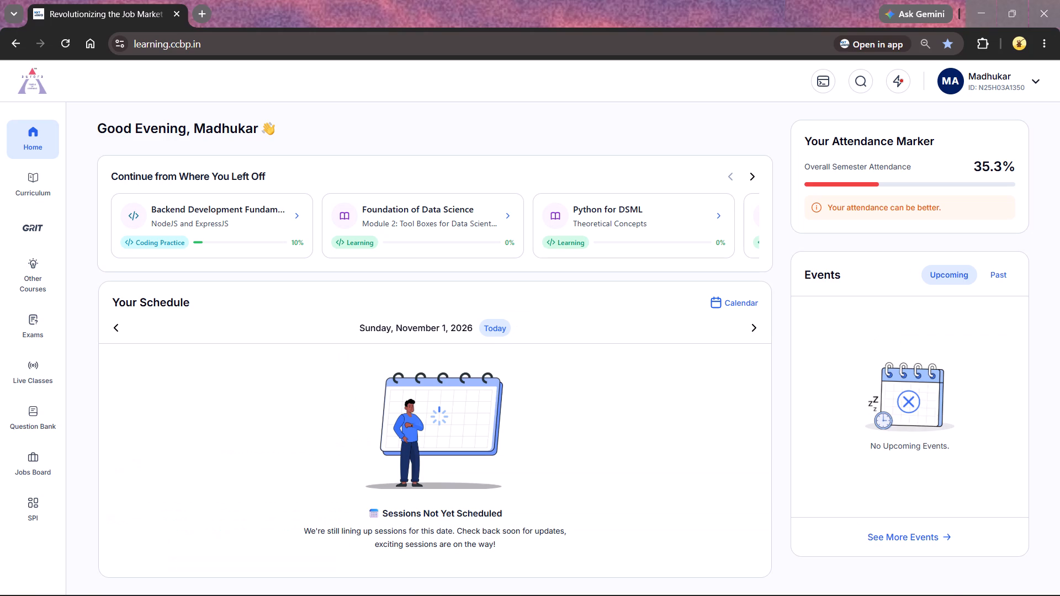
scroll(881, 209, "up", 5)
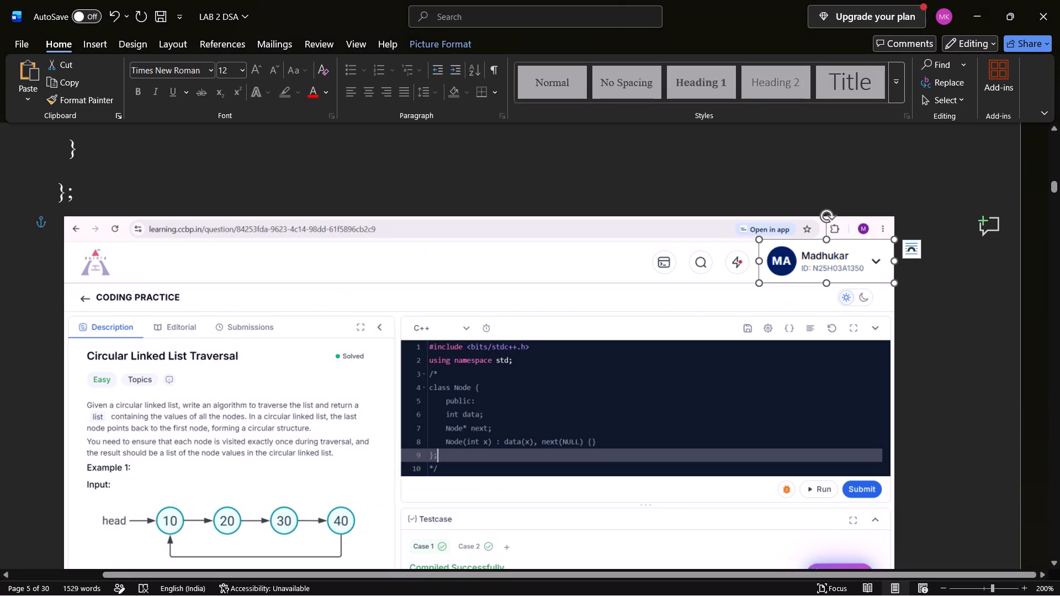
left_click(825, 239)
left_click(836, 153)
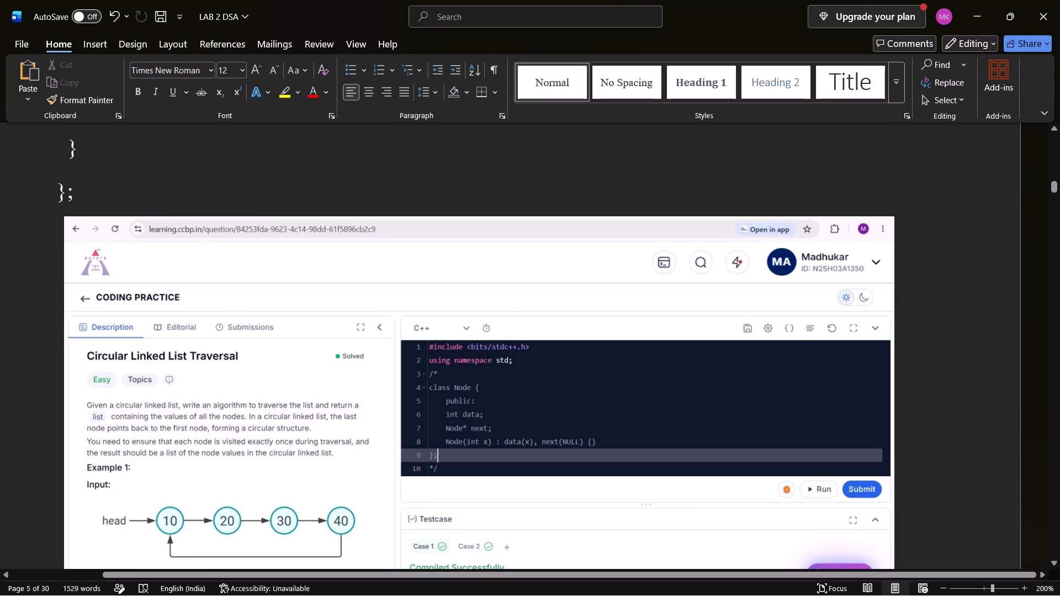
Copy the adjusted name-and-ID picture from the Q2 screenshot's header.
left_click(835, 275)
right_click(835, 275)
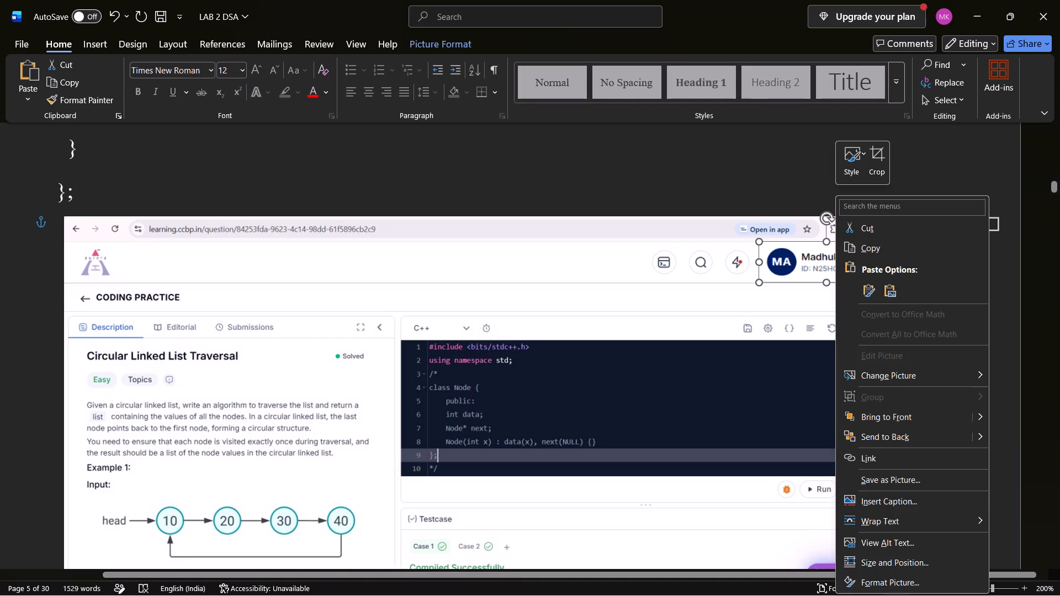
left_click(875, 244)
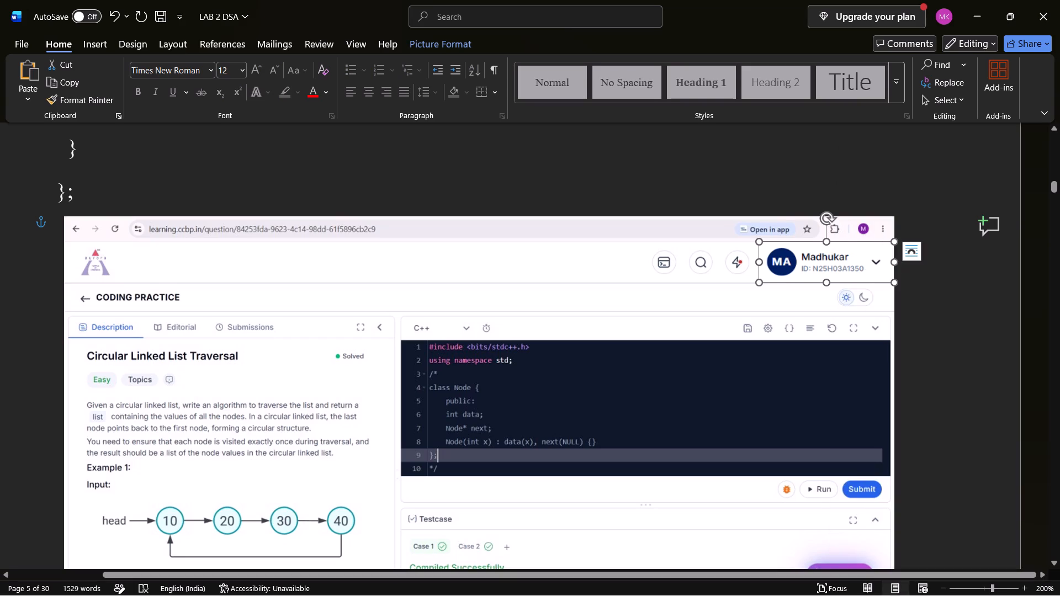
Fine-tune the name-and-ID picture in the Q1 screenshot's header, slightly reducing its height and moving it up a little.
scroll(740, 308, "up", 3)
scroll(740, 308, "down", 1)
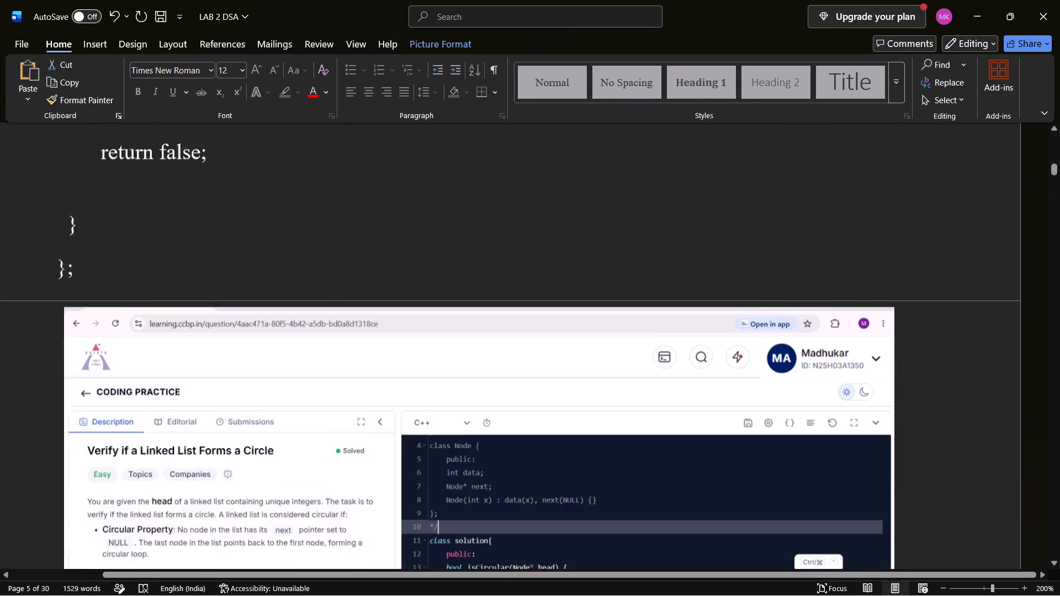
scroll(740, 308, "down", 1)
left_click(796, 196)
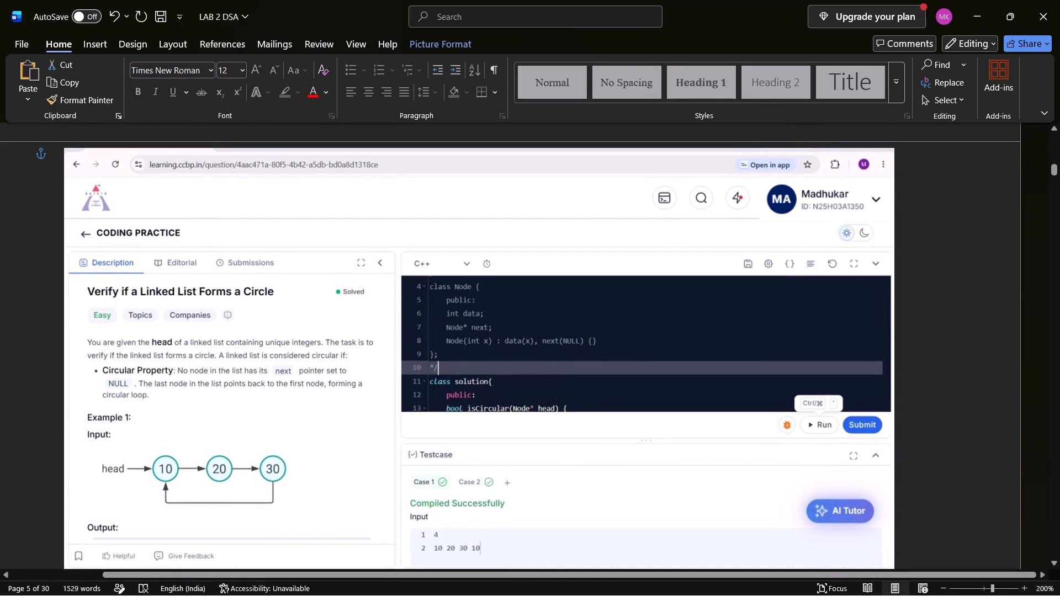
left_click(828, 177)
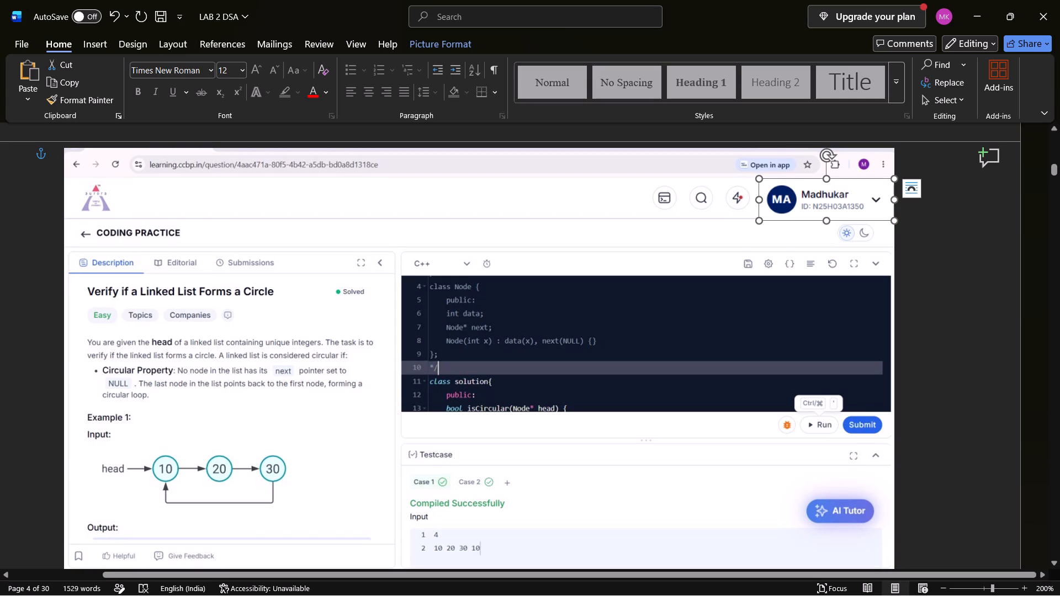
left_click(835, 191)
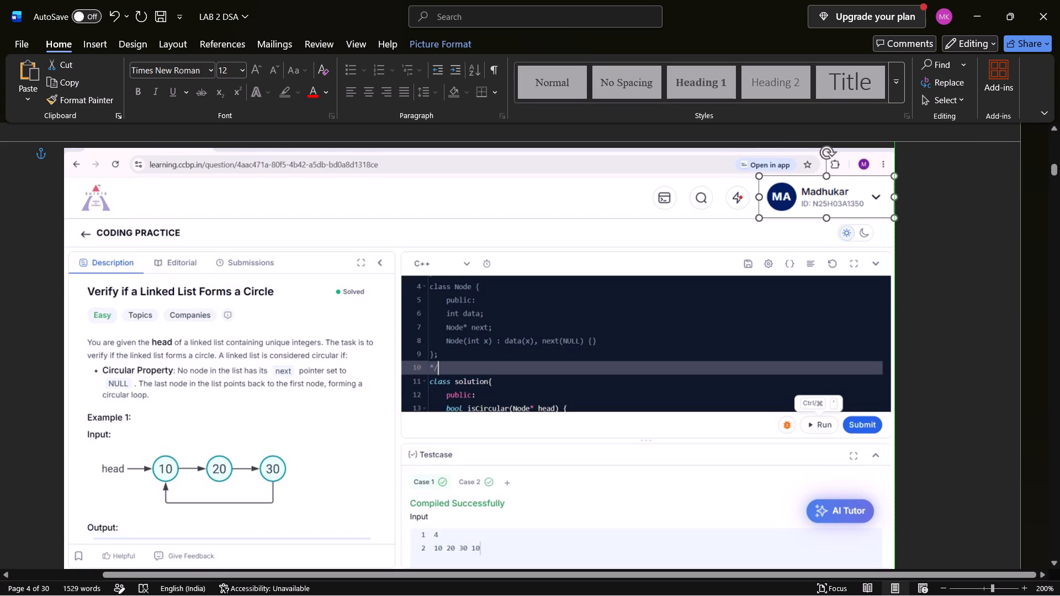
left_click(639, 201)
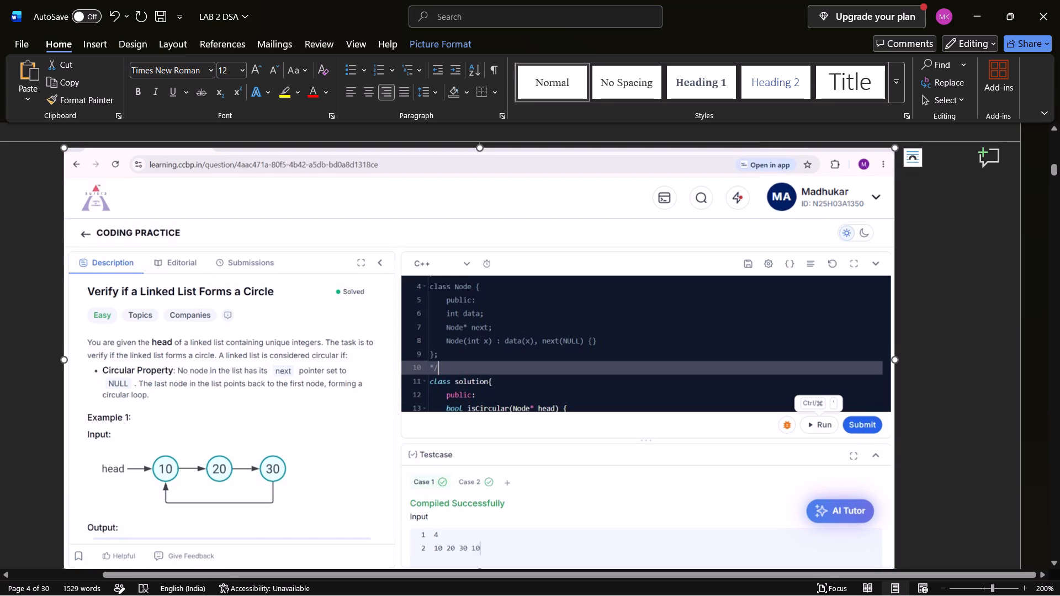
Paste the copied name-and-ID picture near the end of the Q3 code, just above the Q3 screenshot.
scroll(723, 288, "down", 5)
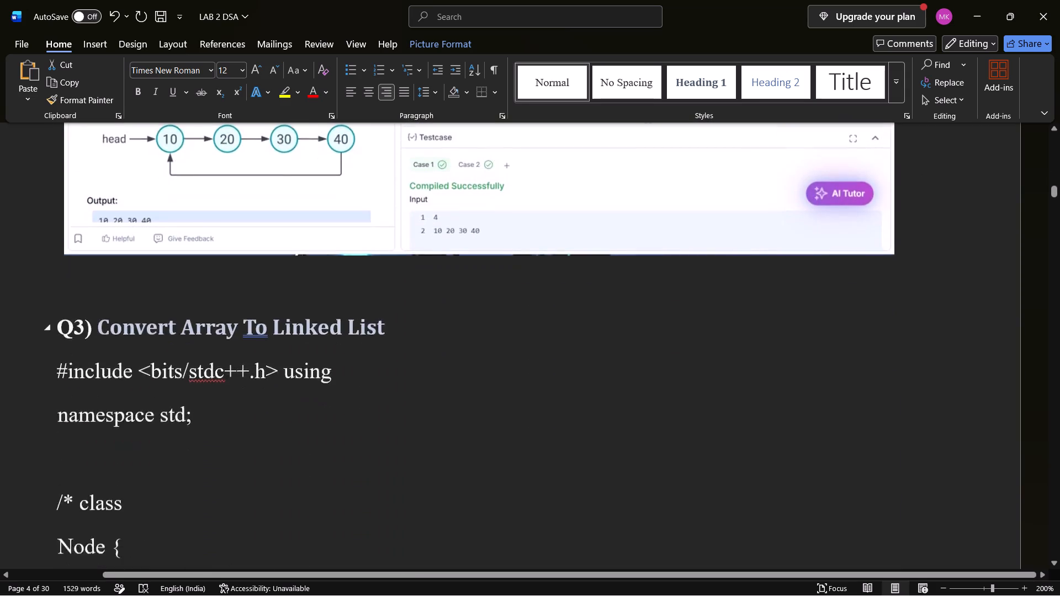
scroll(723, 288, "down", 6)
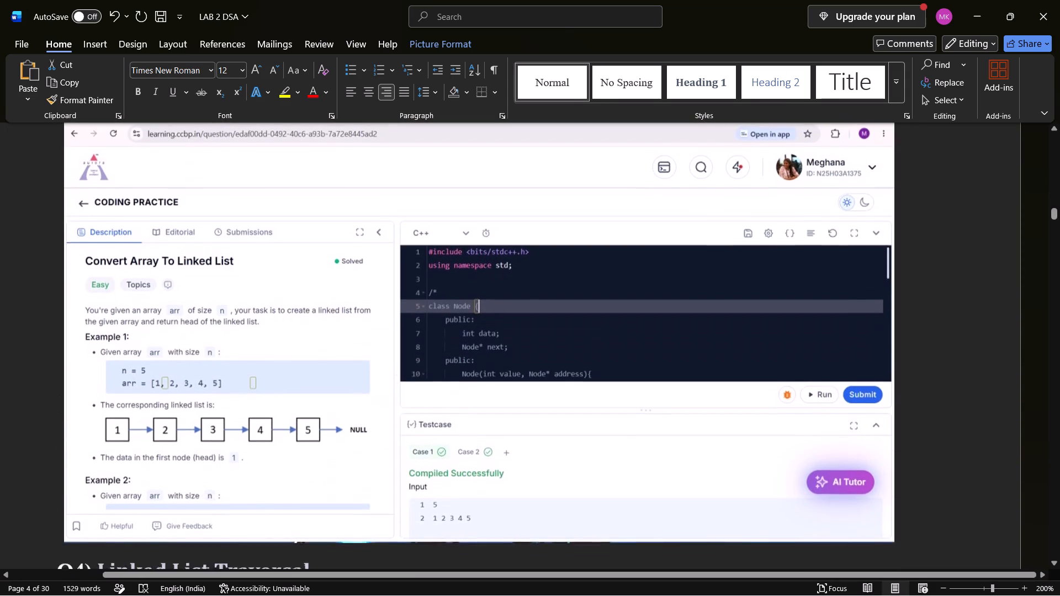
scroll(723, 288, "down", 2)
scroll(778, 285, "up", 1)
left_click(667, 339)
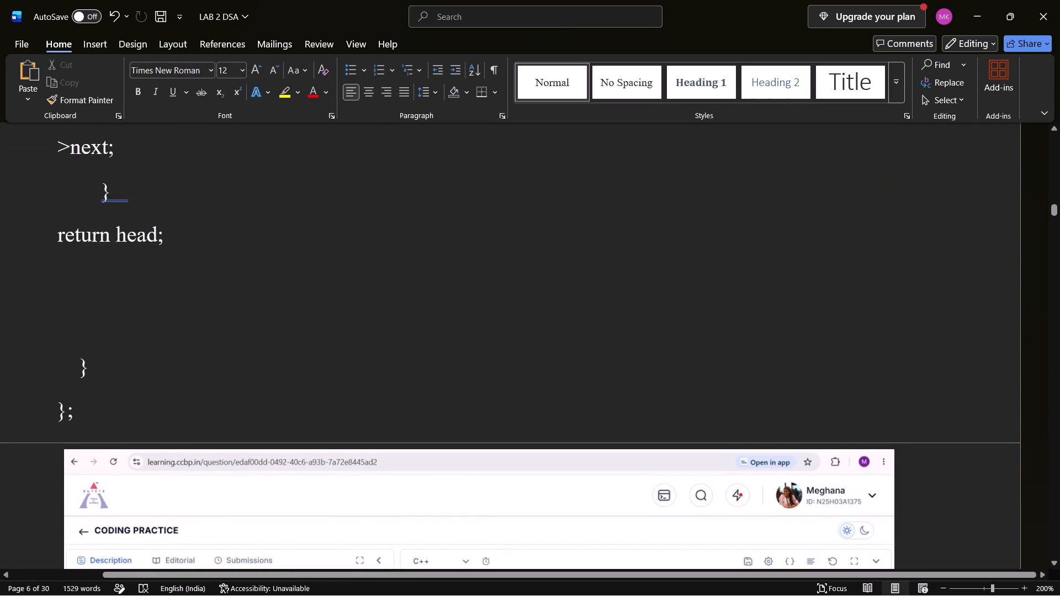
key("ctrl+v")
Move the pasted name-and-ID picture over the account area in the header of the Convert Array To Linked List screenshot.
left_click_drag(106, 334, 316, 379)
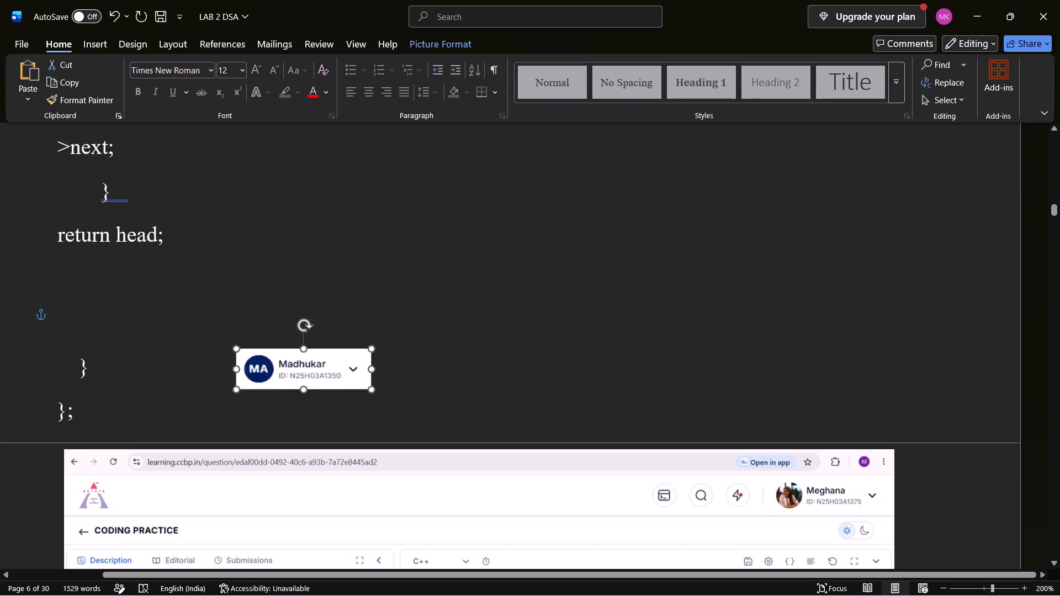
left_click_drag(316, 379, 772, 502)
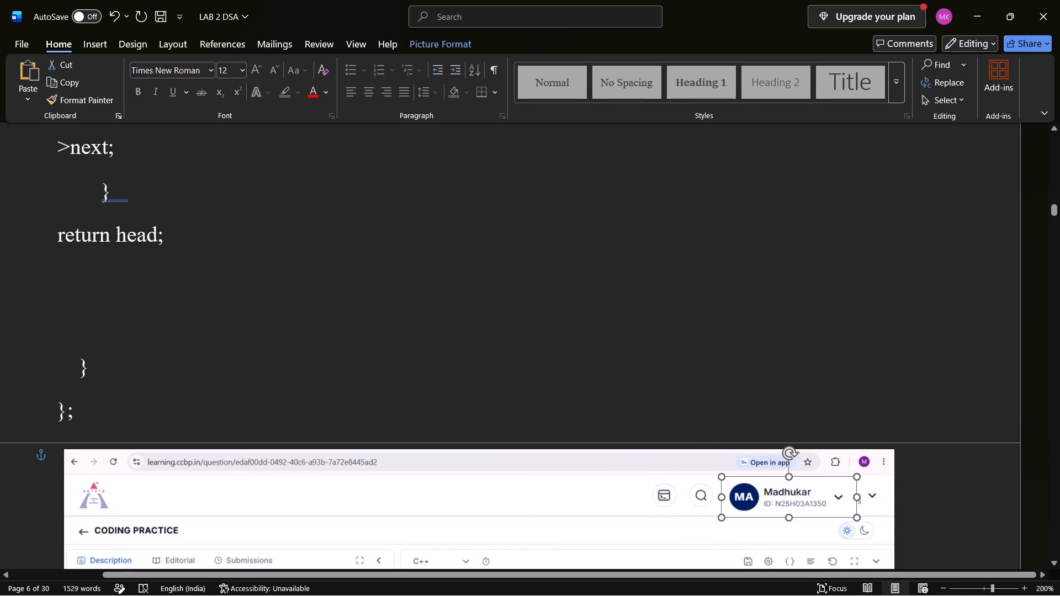
left_click_drag(772, 502, 804, 502)
scroll(684, 487, "down", 1)
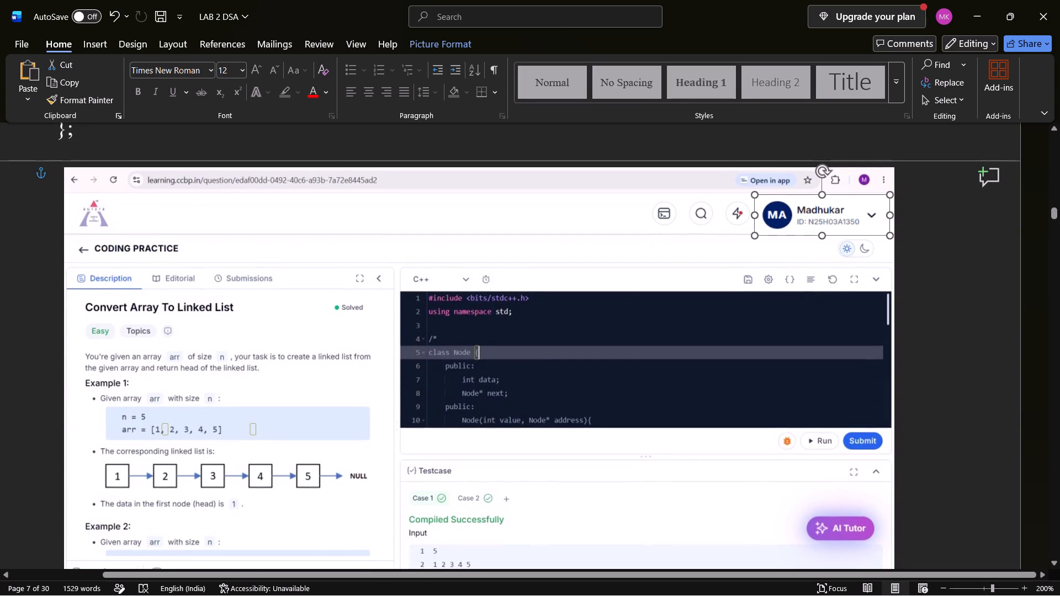
left_click(795, 224)
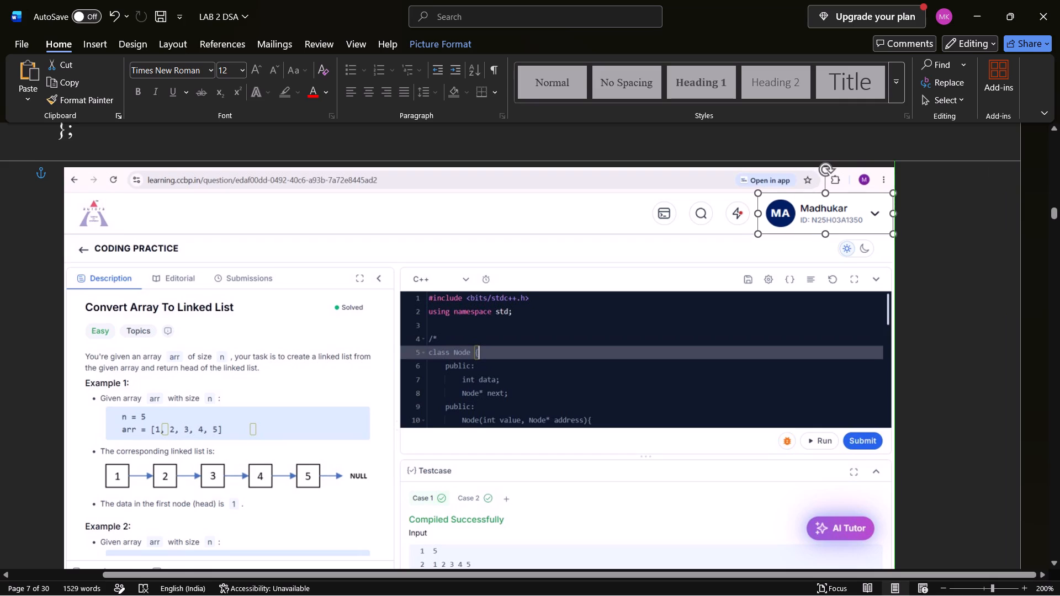
left_click(725, 252)
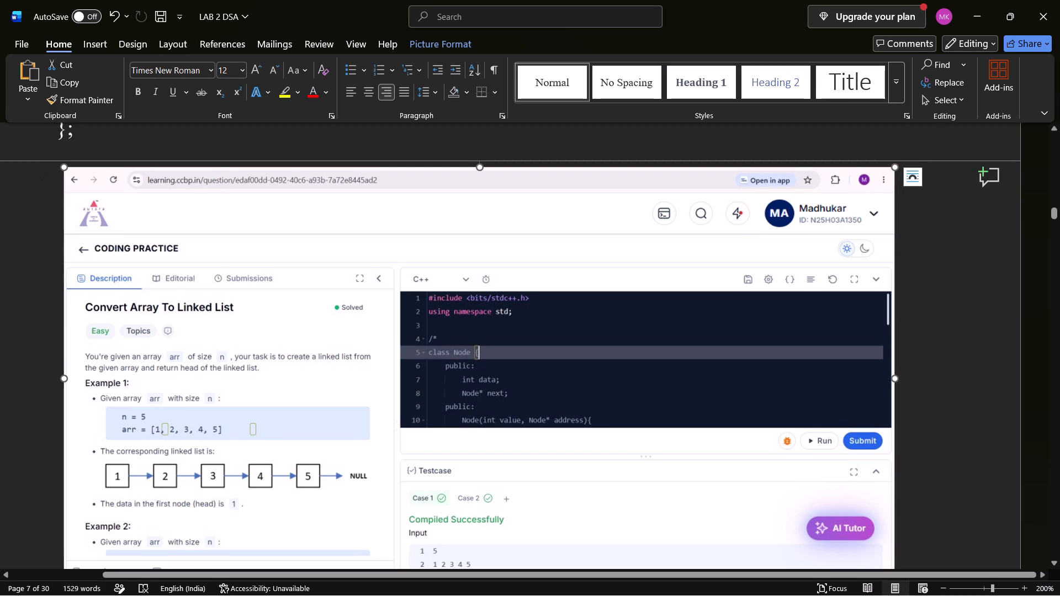
Paste the name-and-ID picture above the Linked List Traversal screenshot and position it over the account area in that screenshot's header.
scroll(740, 258, "down", 5)
scroll(740, 258, "up", 1)
left_click(585, 212)
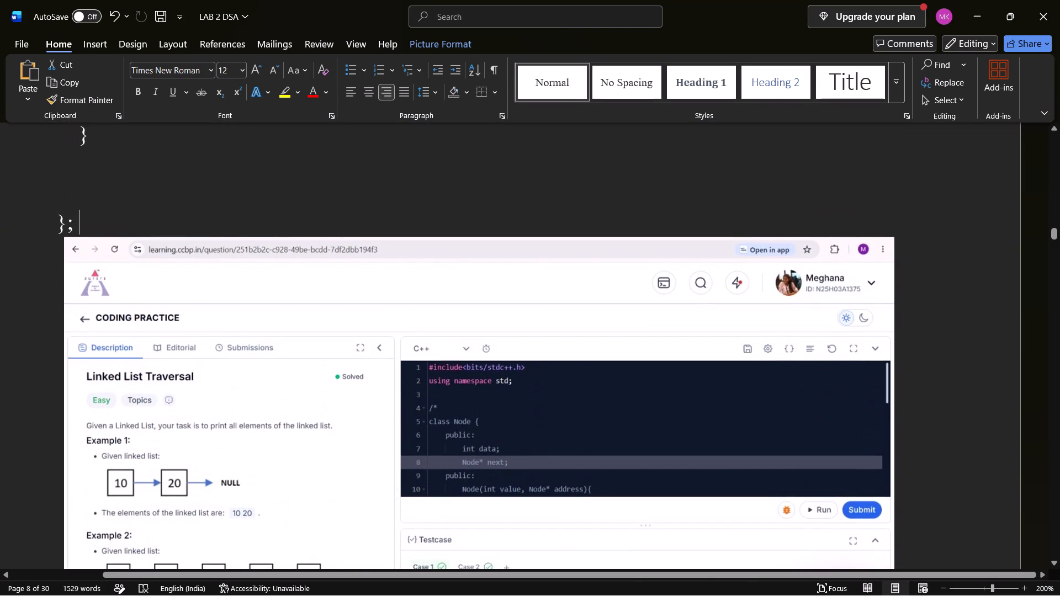
key("ctrl+v")
left_click_drag(119, 231, 168, 241)
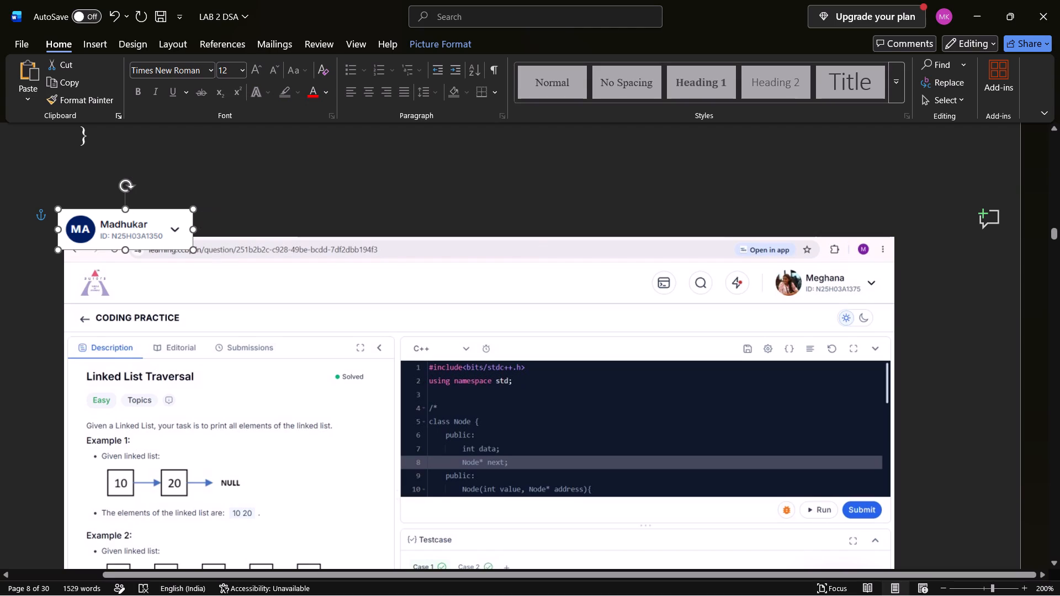
left_click_drag(168, 241, 784, 293)
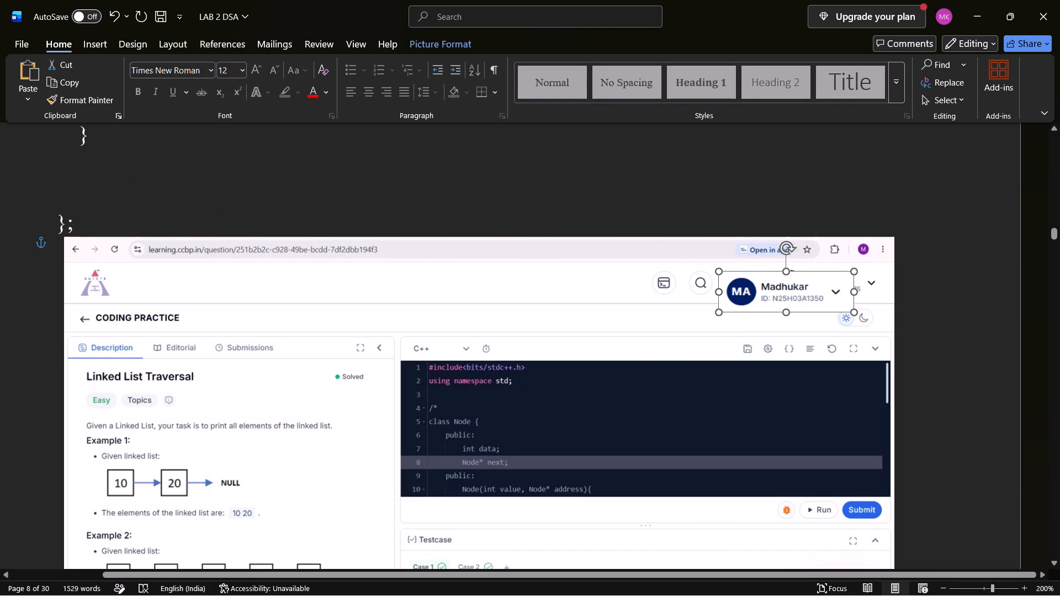
left_click_drag(784, 293, 826, 288)
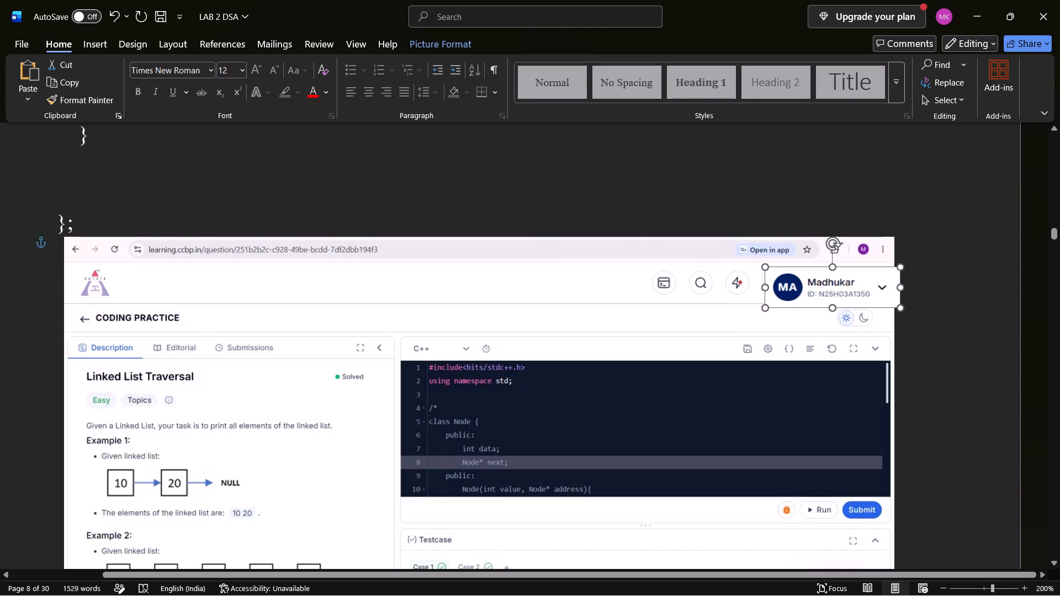
left_click_drag(826, 288, 824, 285)
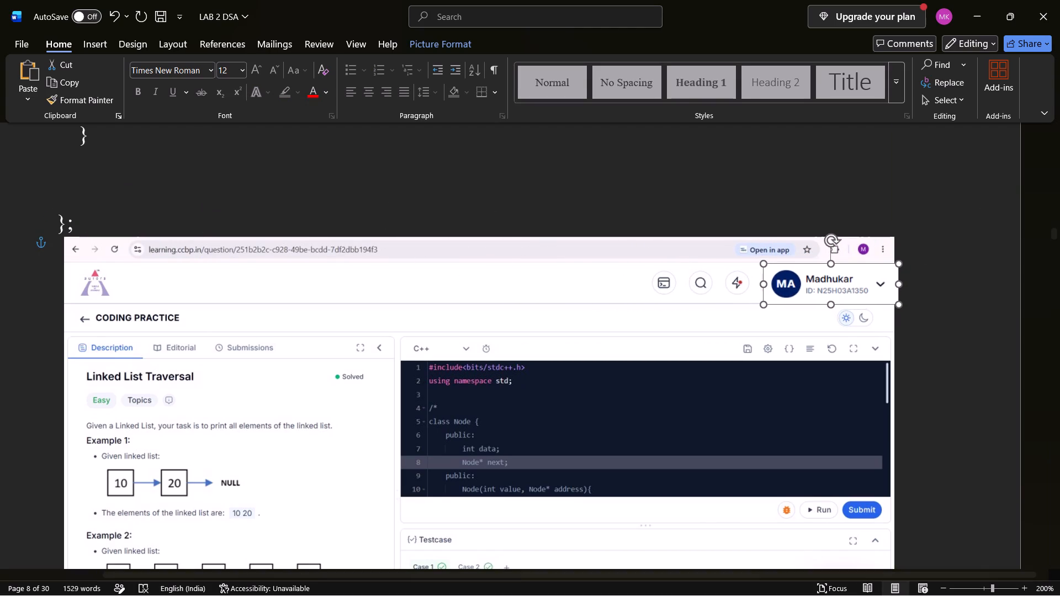
left_click_drag(824, 285, 819, 284)
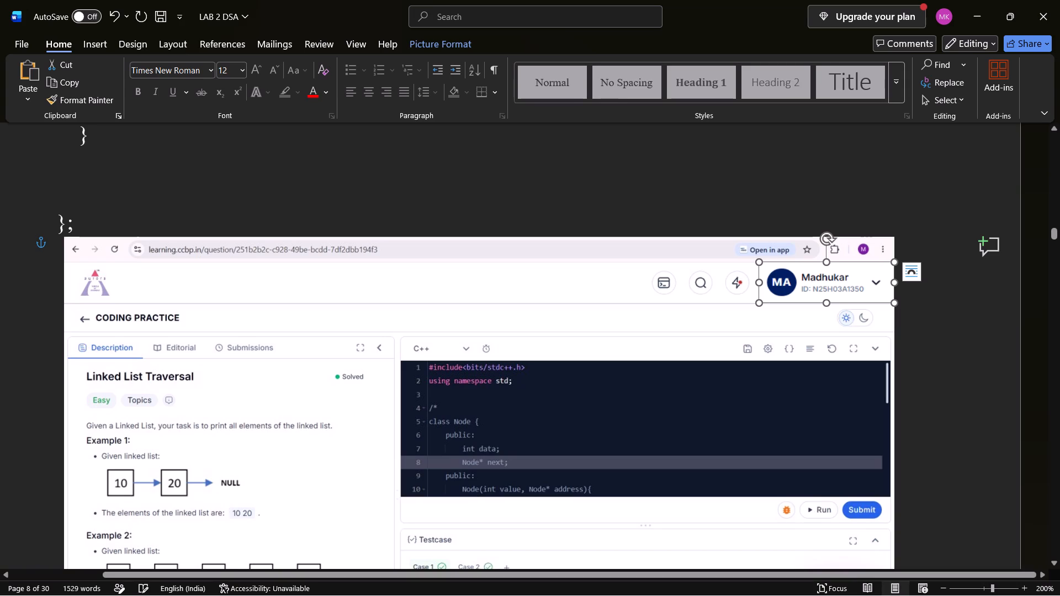
left_click(710, 203)
Paste the name-and-ID picture near the end of the Q5 code, above the Length of Linked List screenshot.
scroll(773, 351, "down", 2)
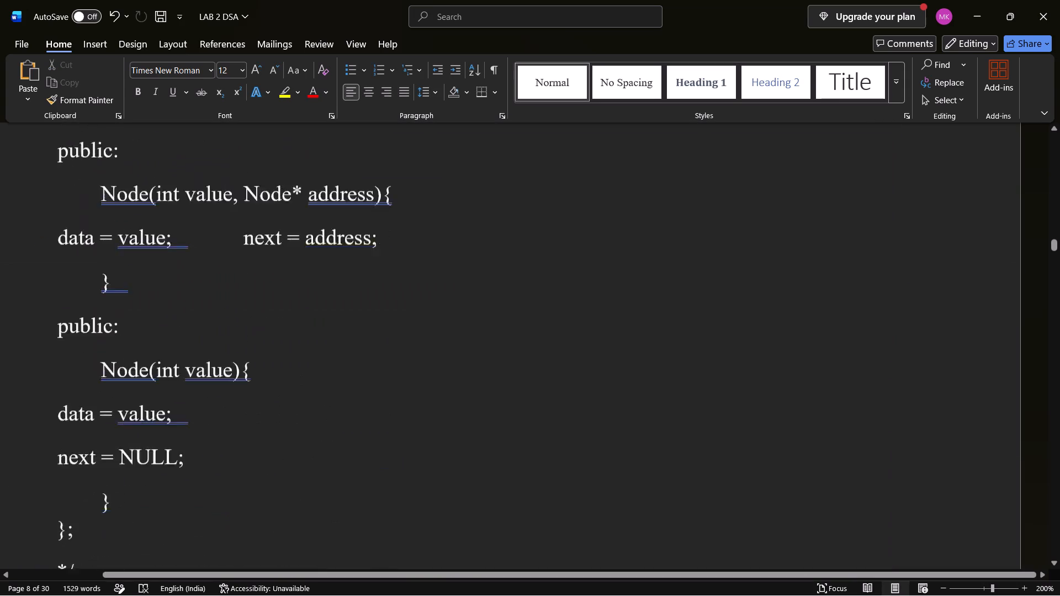
scroll(773, 351, "down", 3)
scroll(774, 294, "up", 1)
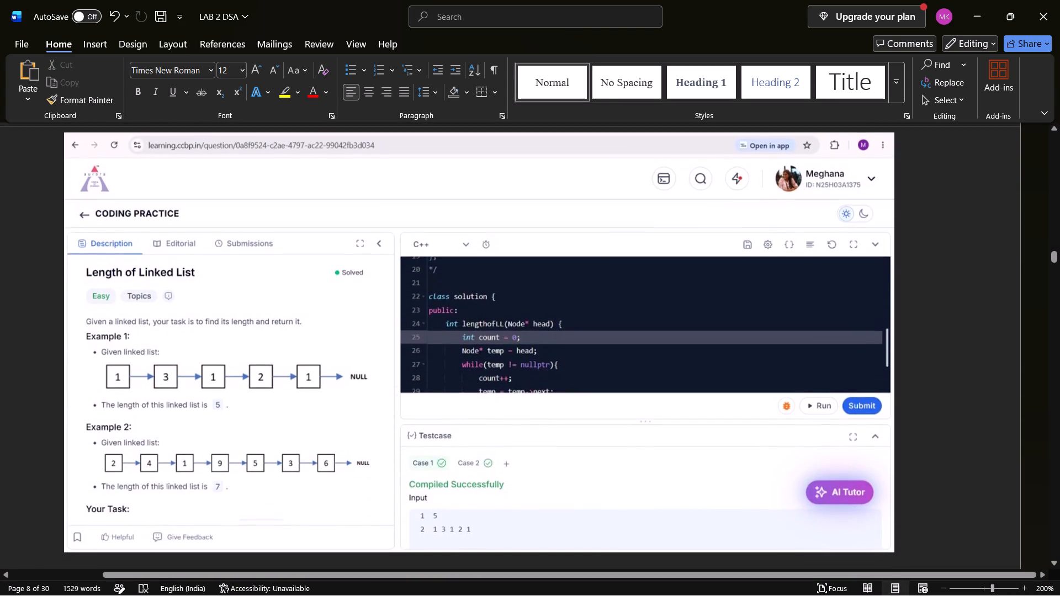
scroll(774, 294, "up", 1)
left_click(569, 327)
key("ctrl+v")
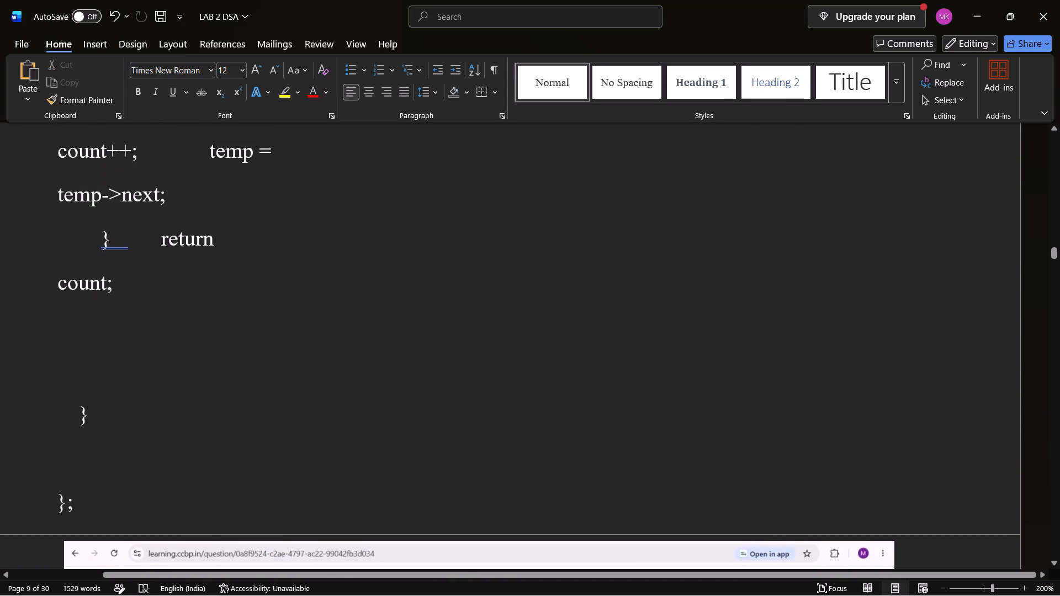
Move the pasted name-and-ID picture over the account area in the header of the Length of Linked List screenshot.
left_click_drag(151, 339, 513, 502)
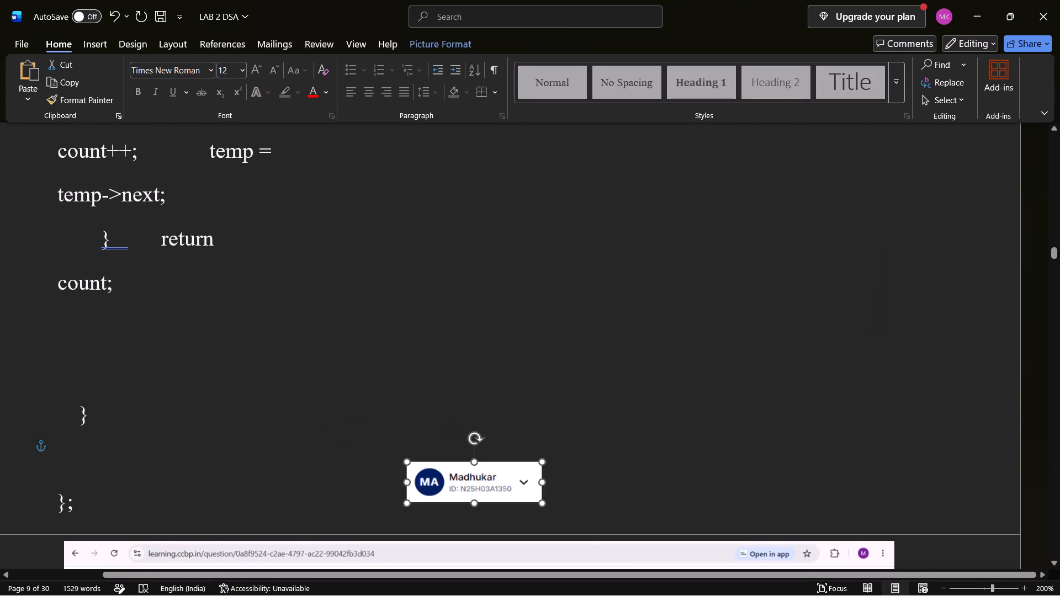
left_click_drag(513, 502, 552, 556)
scroll(552, 556, "down", 1)
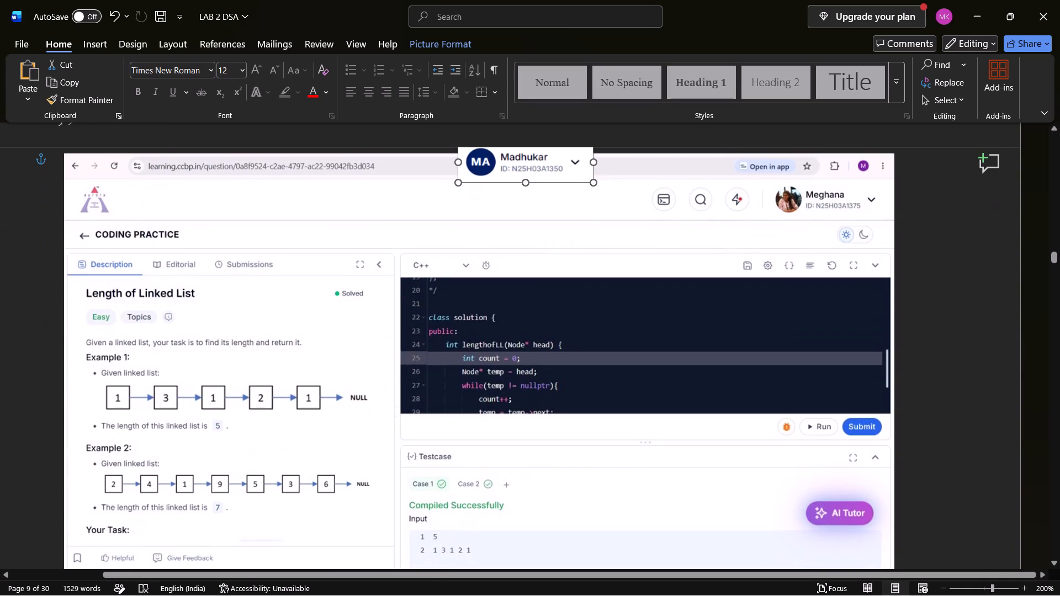
left_click_drag(549, 165, 826, 208)
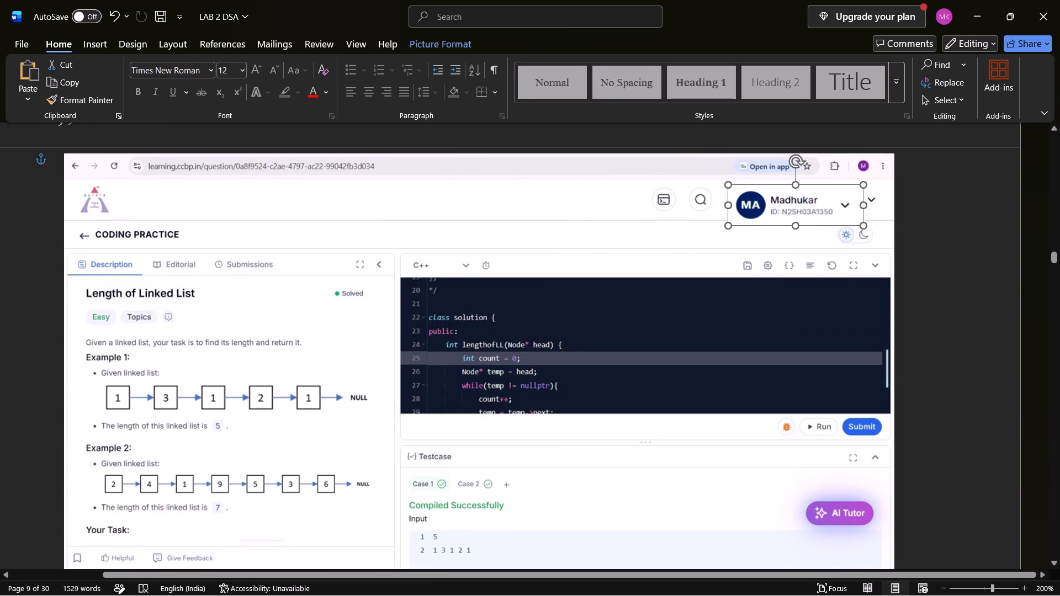
left_click_drag(826, 208, 852, 203)
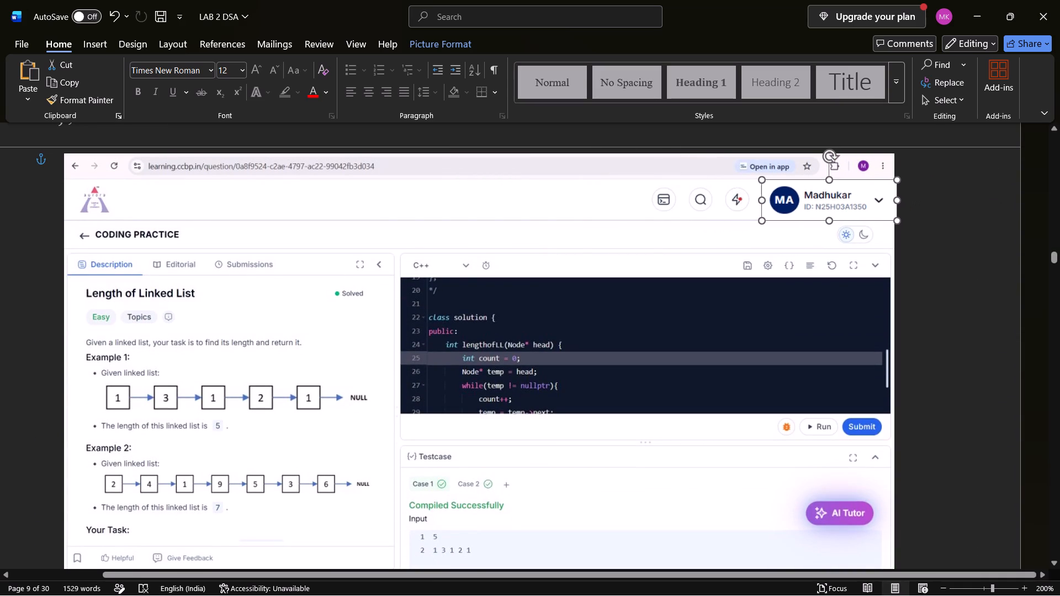
left_click_drag(852, 203, 849, 203)
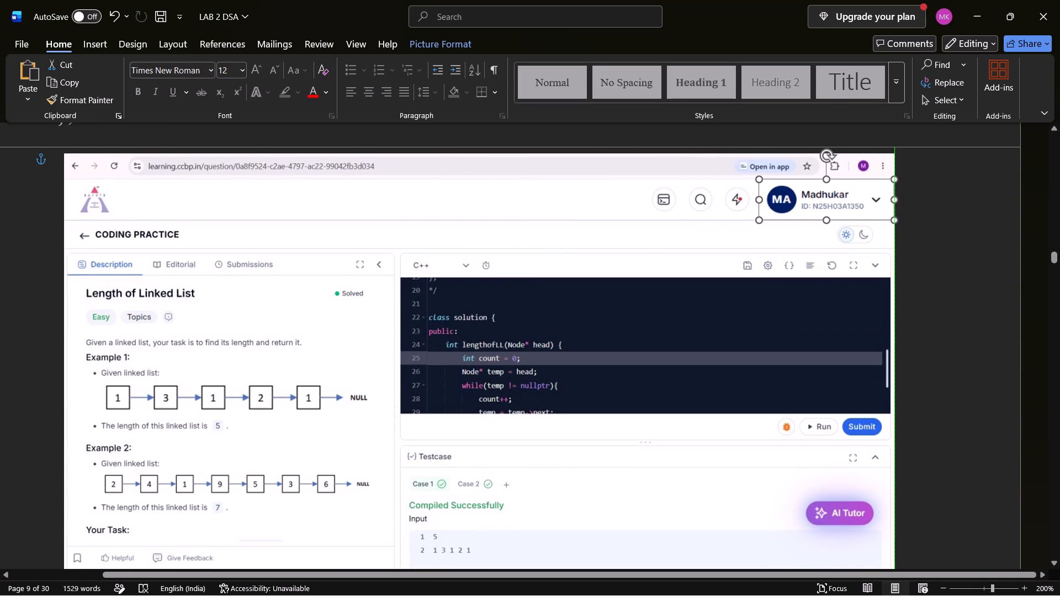
left_click_drag(849, 203, 849, 201)
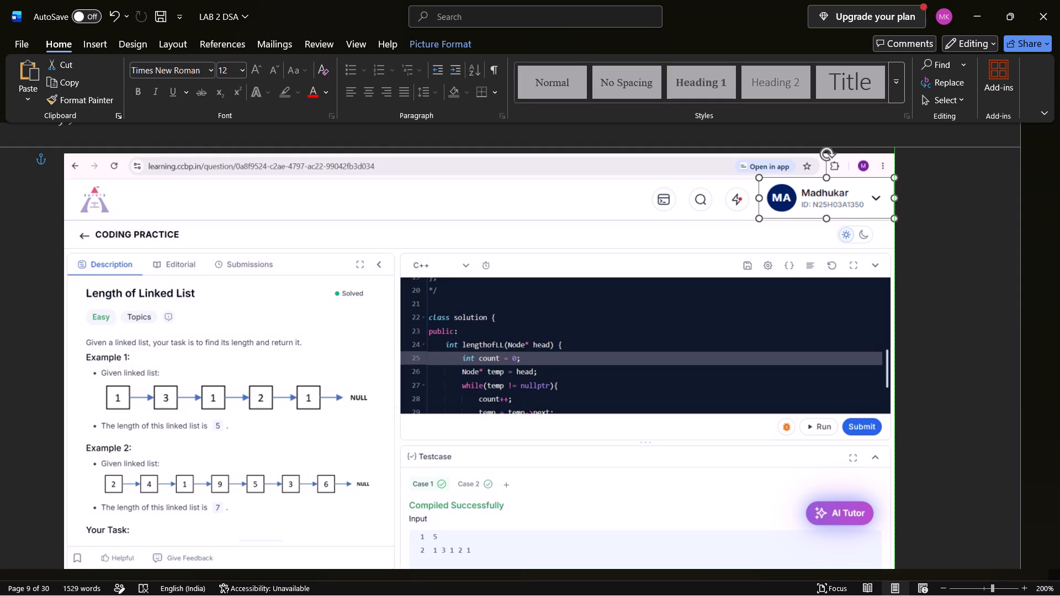
left_click_drag(849, 201, 848, 201)
left_click(956, 262)
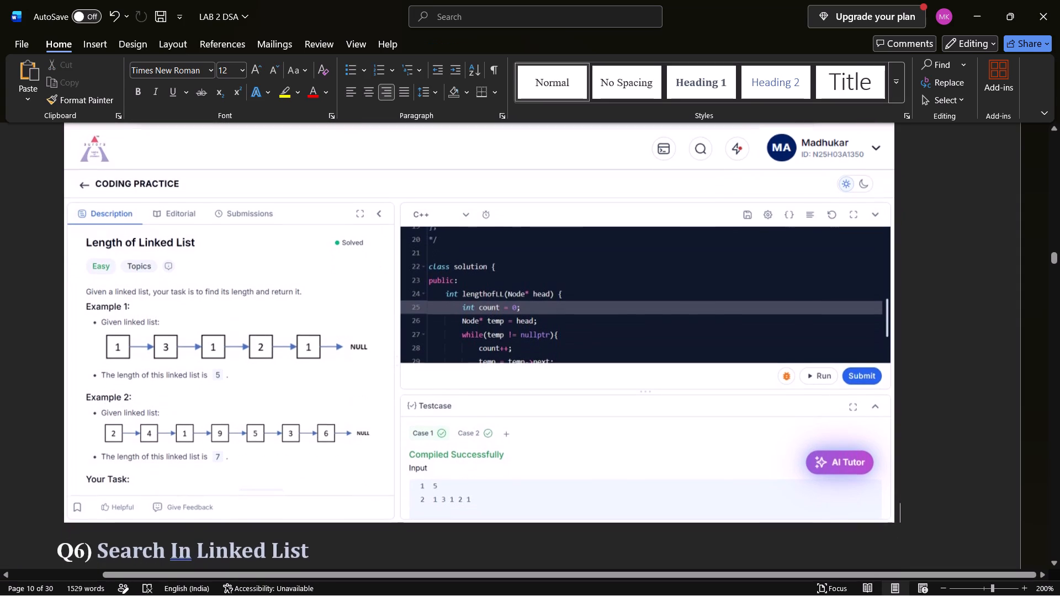
Slightly reduce the height of the name-and-ID picture in the Length of Linked List screenshot from its top edge.
scroll(793, 266, "up", 1)
left_click(824, 191)
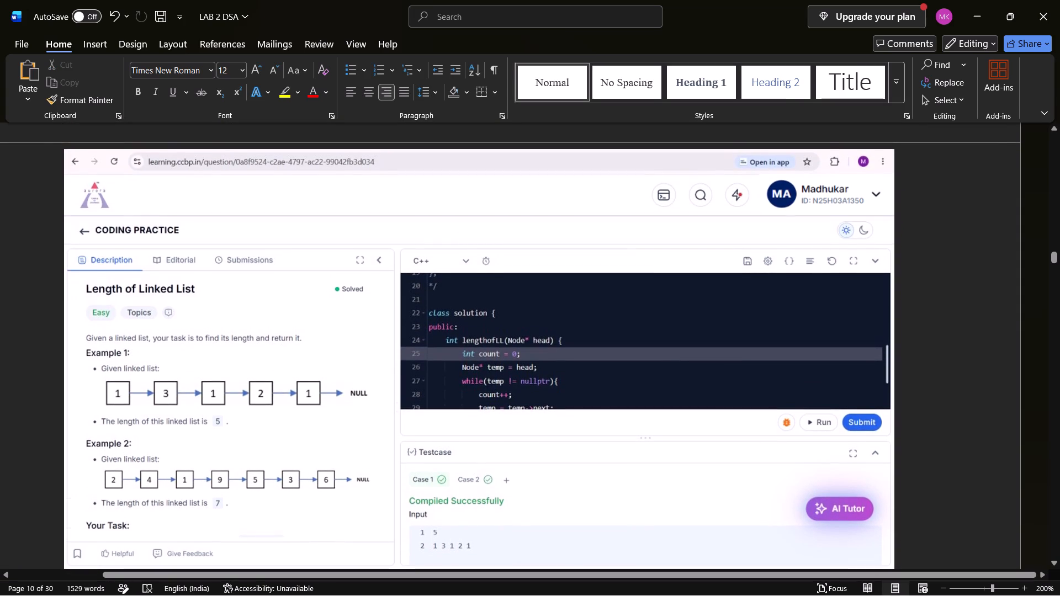
left_click(826, 173)
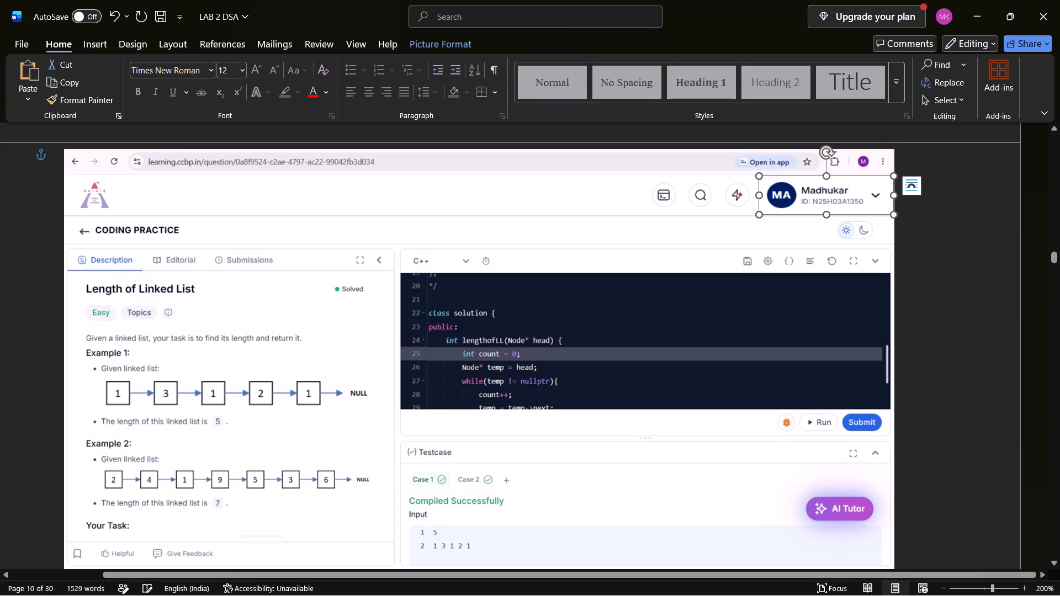
left_click(920, 213)
Paste the name-and-ID picture at the end of the Q6 code, just above the Search In Linked List screenshot.
scroll(720, 283, "down", 1)
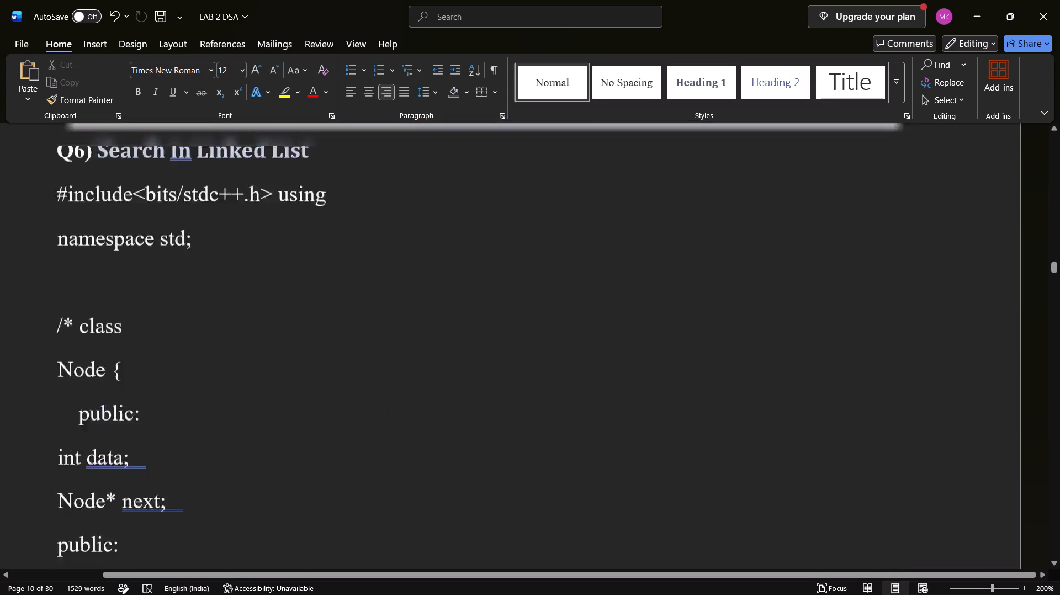
scroll(720, 283, "down", 3)
scroll(720, 283, "up", 2)
scroll(720, 283, "down", 1)
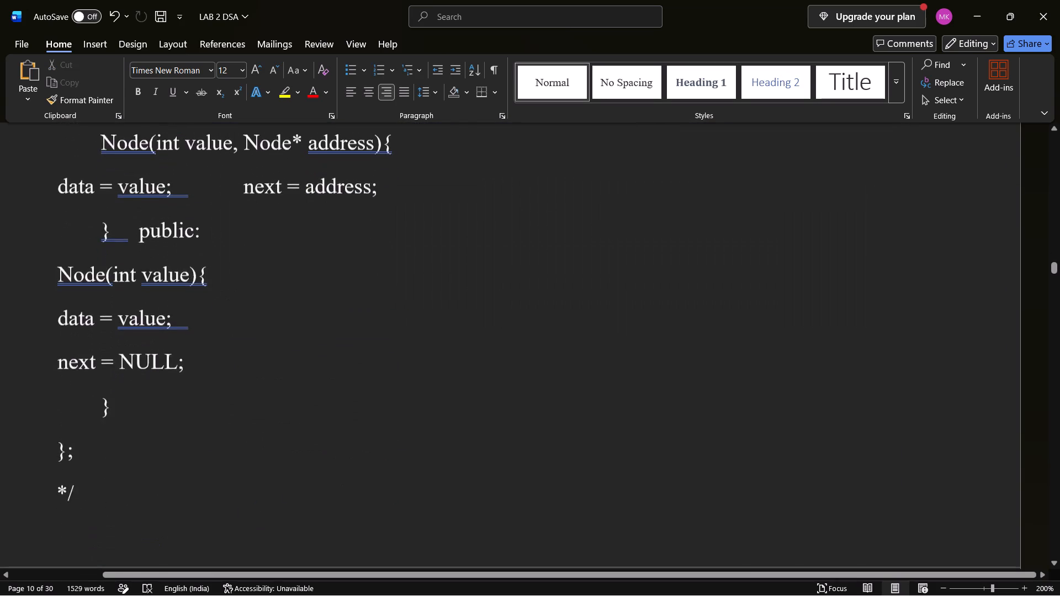
scroll(720, 283, "down", 2)
scroll(653, 322, "down", 1)
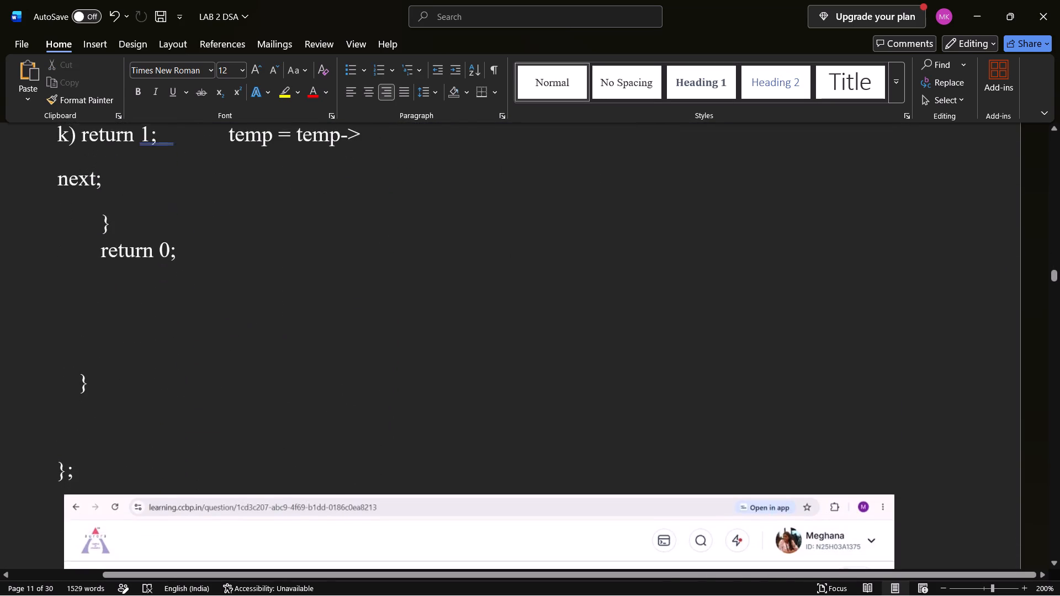
scroll(573, 349, "down", 1)
scroll(473, 317, "up", 1)
left_click(406, 295)
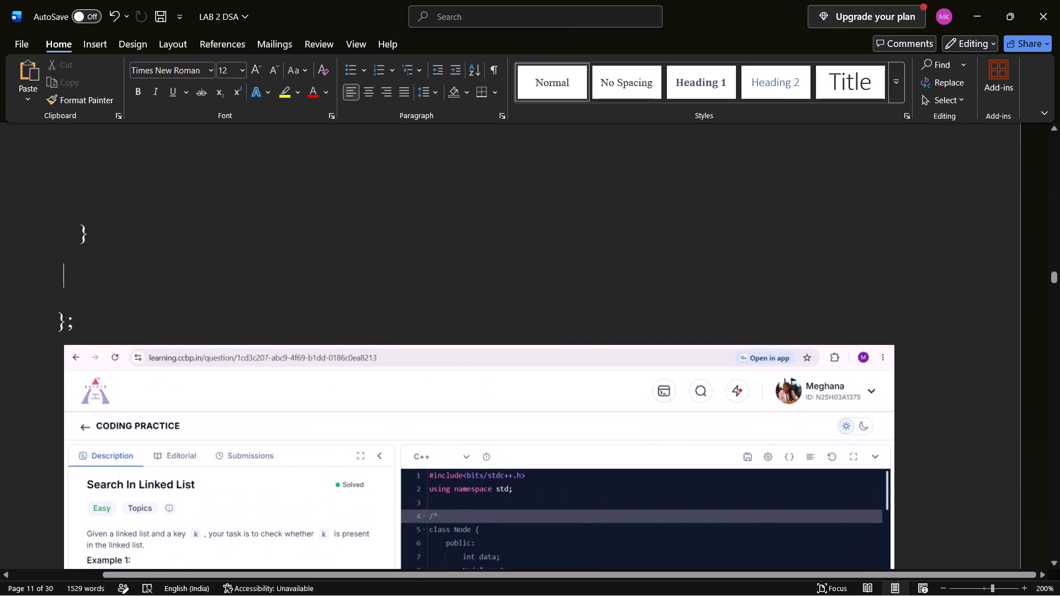
left_click(431, 321)
key("ctrl+v")
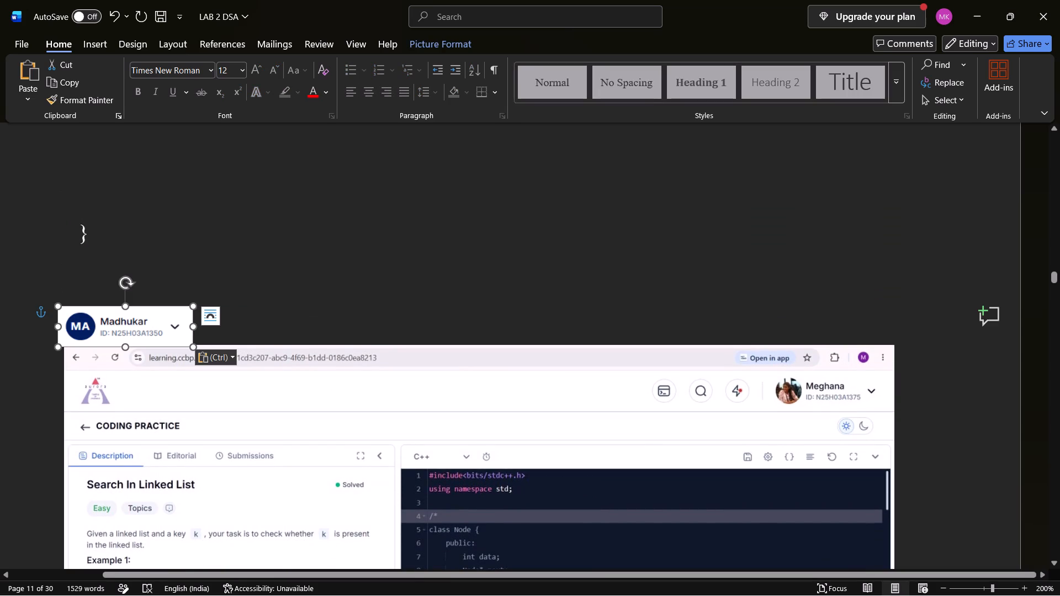
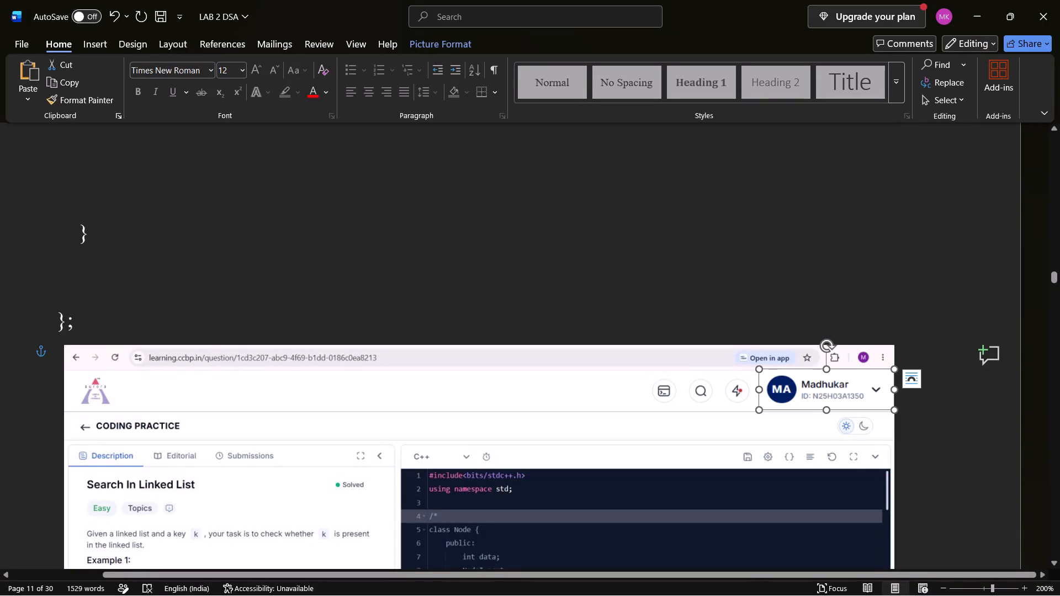
Slightly reduce the height of the name-and-ID picture in the Search In Linked List screenshot from its top edge.
left_click(824, 368)
left_click(787, 274)
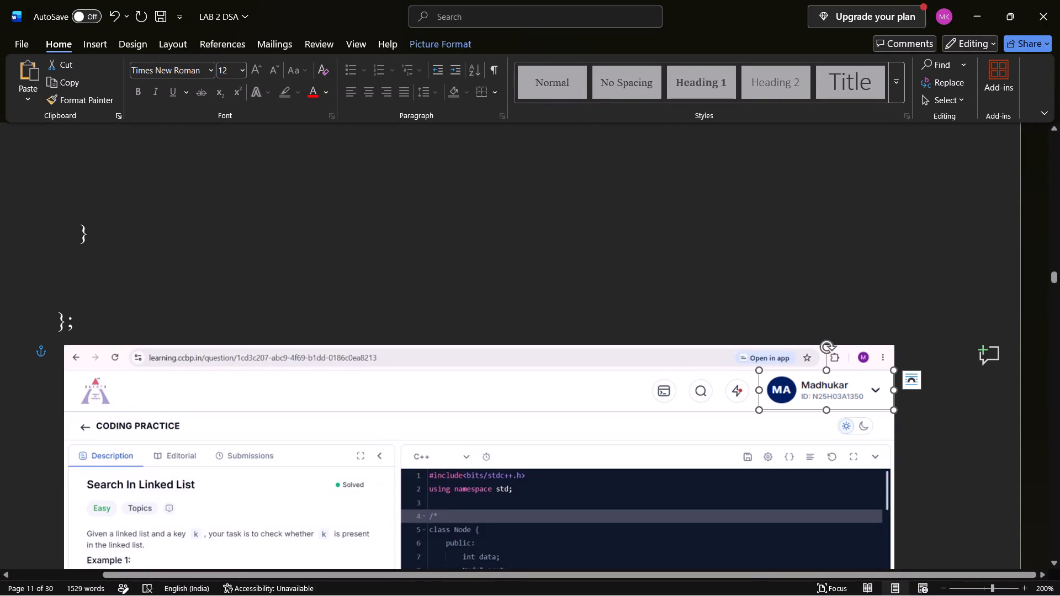
Paste the name-and-ID picture after the Q7 code and place it over the account area in the Insertion At Tail screenshot.
scroll(744, 376, "down", 3)
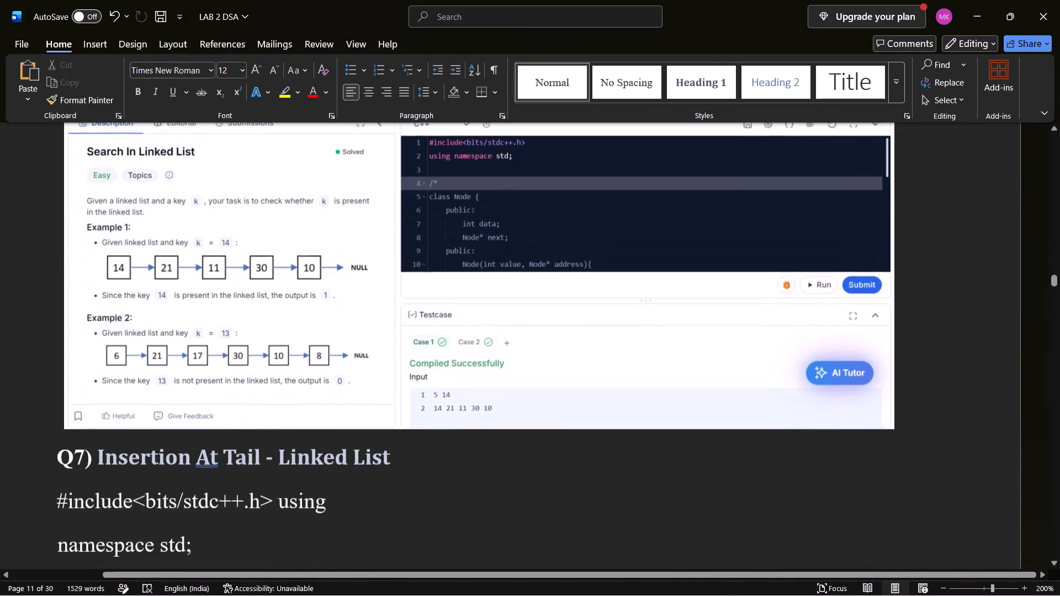
scroll(744, 376, "down", 4)
scroll(744, 376, "up", 2)
left_click(419, 336)
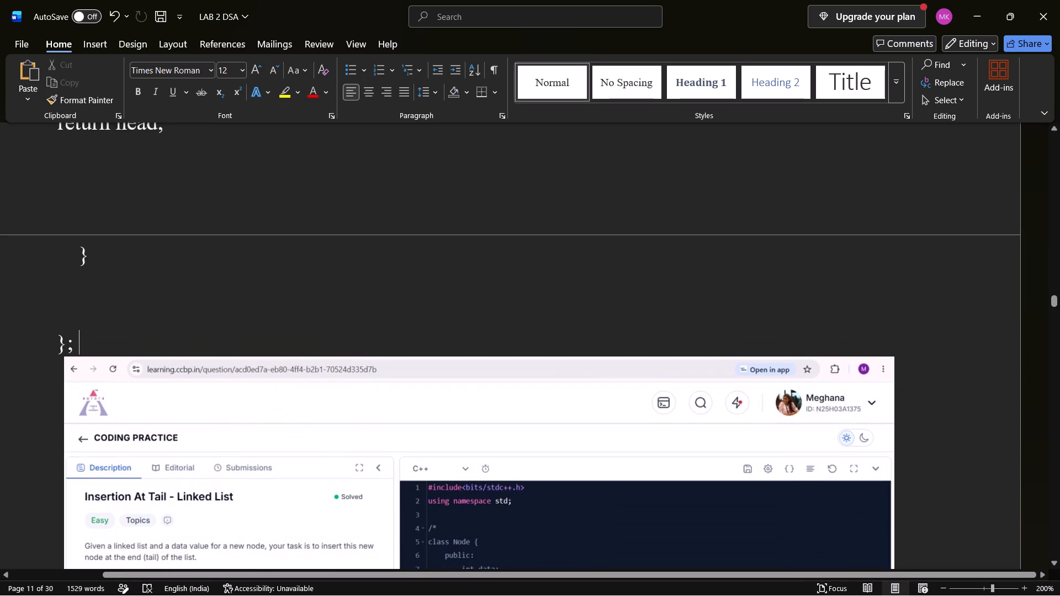
key("ctrl+v")
left_click_drag(125, 347, 789, 401)
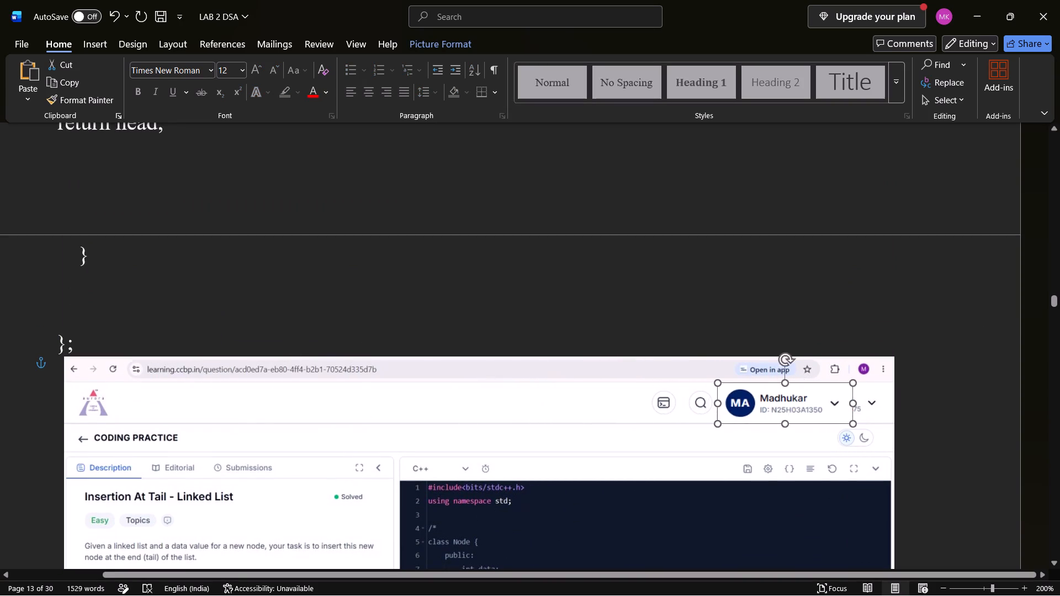
left_click_drag(789, 401, 814, 402)
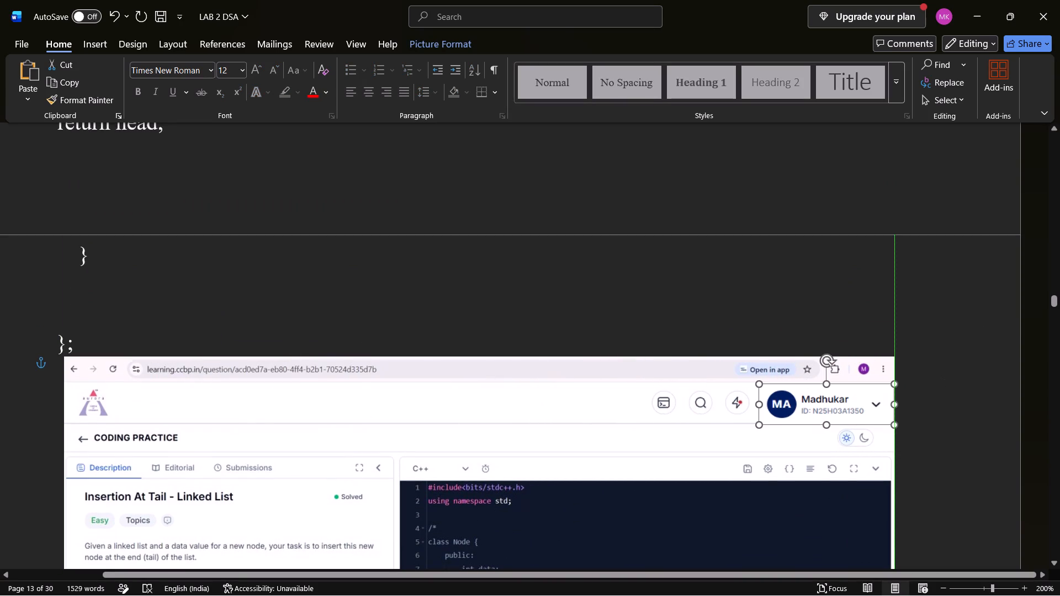
left_click_drag(814, 402, 812, 400)
left_click(783, 334)
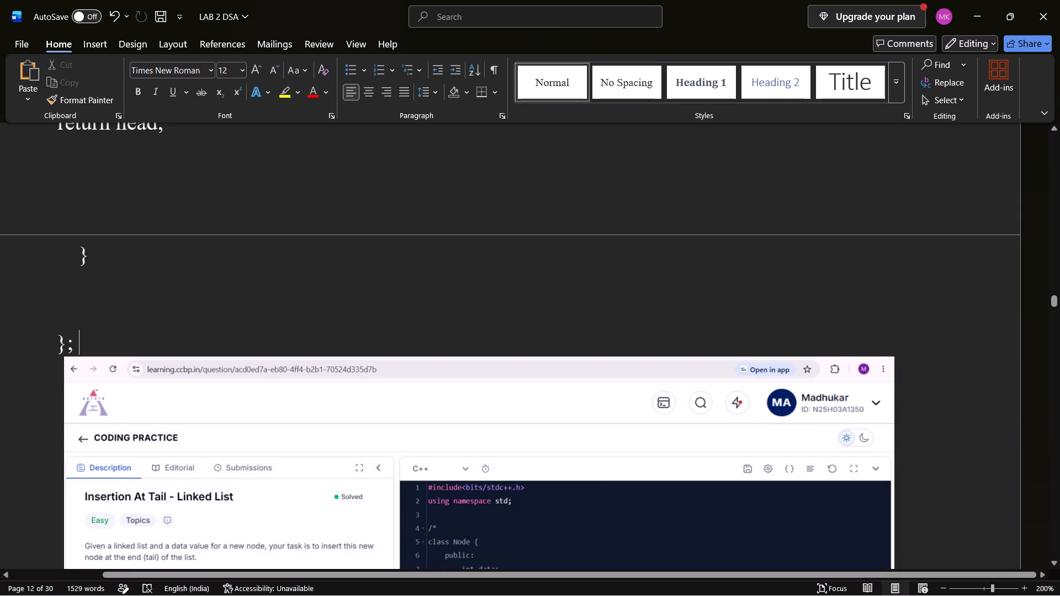
Paste the name-and-ID picture at the end of the Q8 code, just above the Insertion At Kth Position screenshot.
scroll(765, 432, "down", 4)
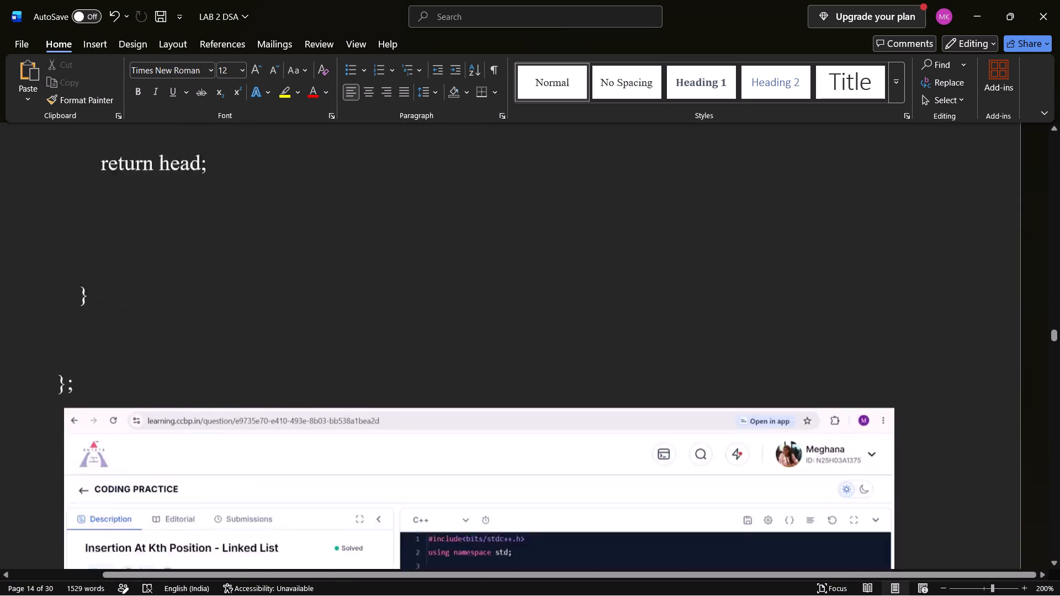
scroll(765, 432, "up", 2)
left_click(669, 436)
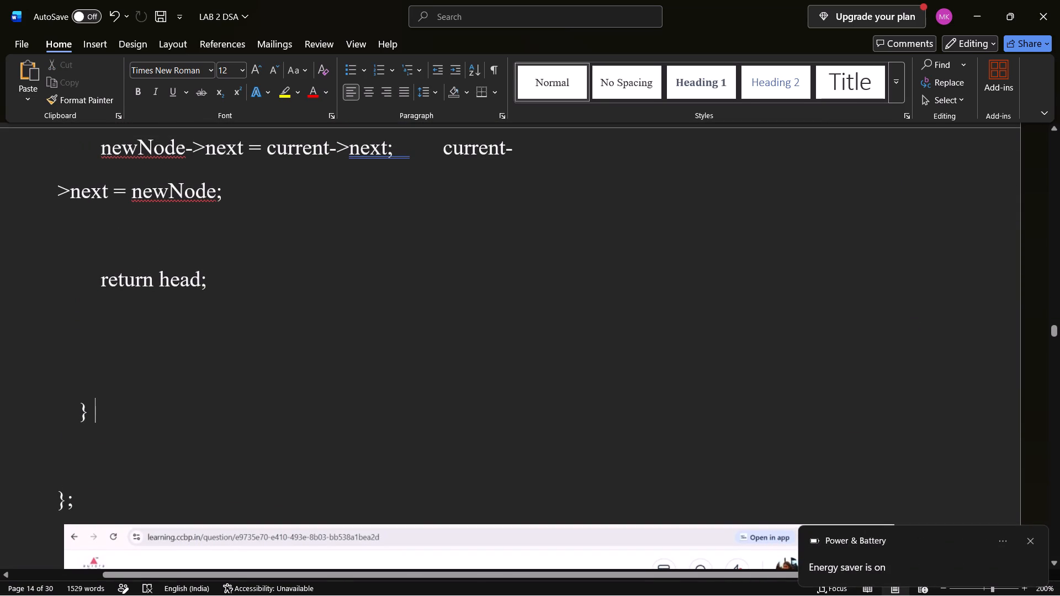
left_click(616, 505)
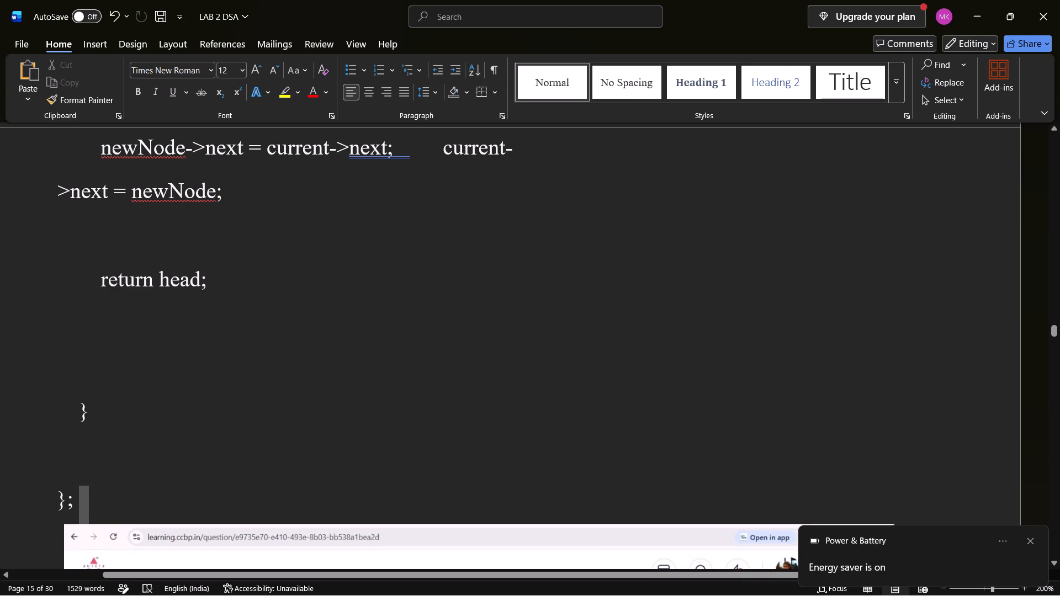
key("ctrl+v")
Move the pasted name-and-ID picture over the account area in the header of the Insertion At Kth Position screenshot.
left_click_drag(142, 509, 332, 510)
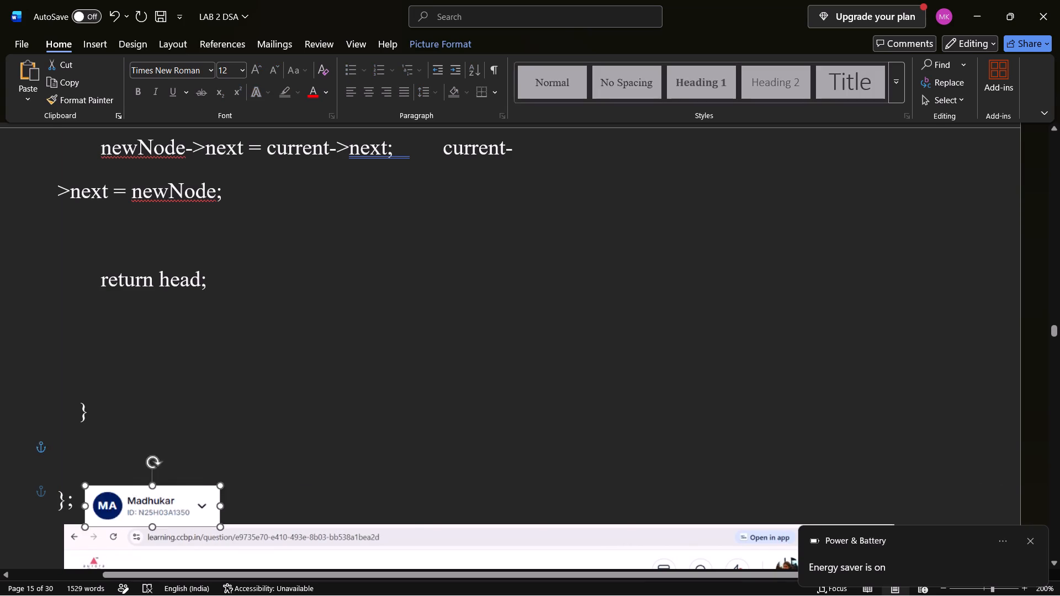
left_click_drag(332, 510, 655, 501)
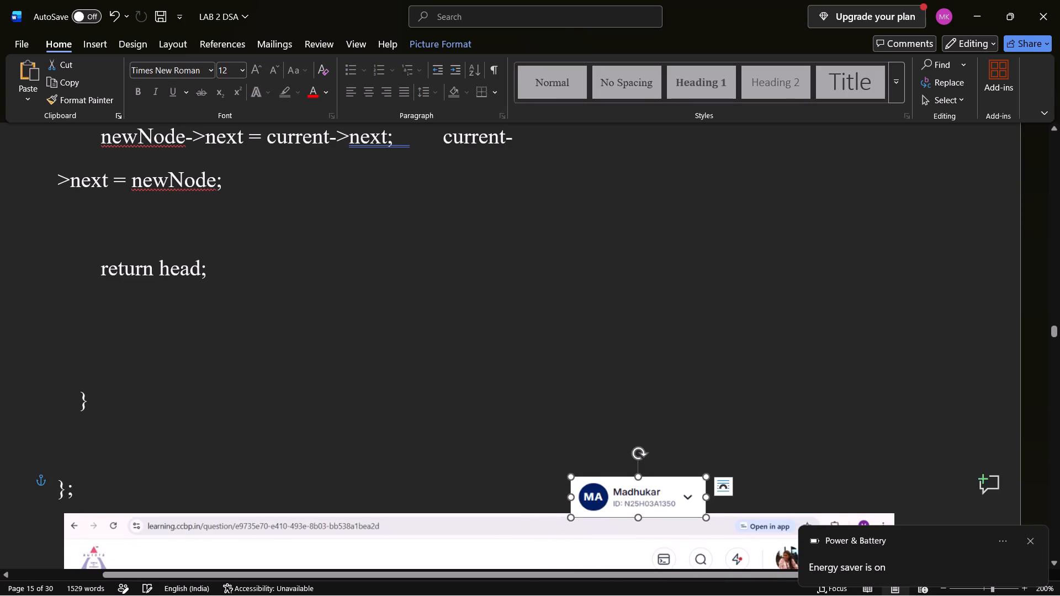
scroll(655, 501, "down", 2)
scroll(649, 386, "up", 1)
left_click(642, 420)
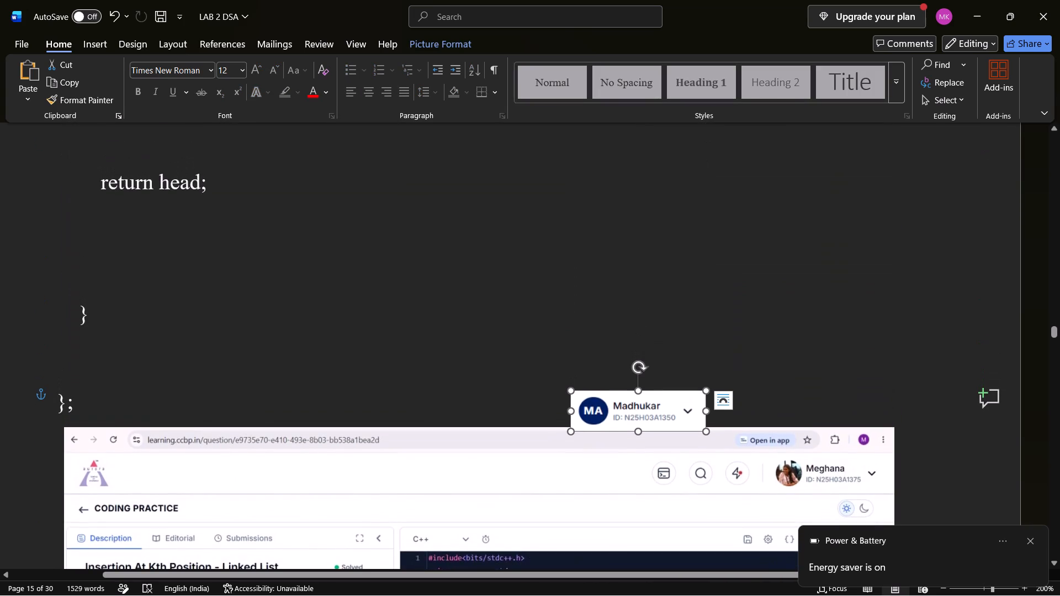
left_click(1032, 542)
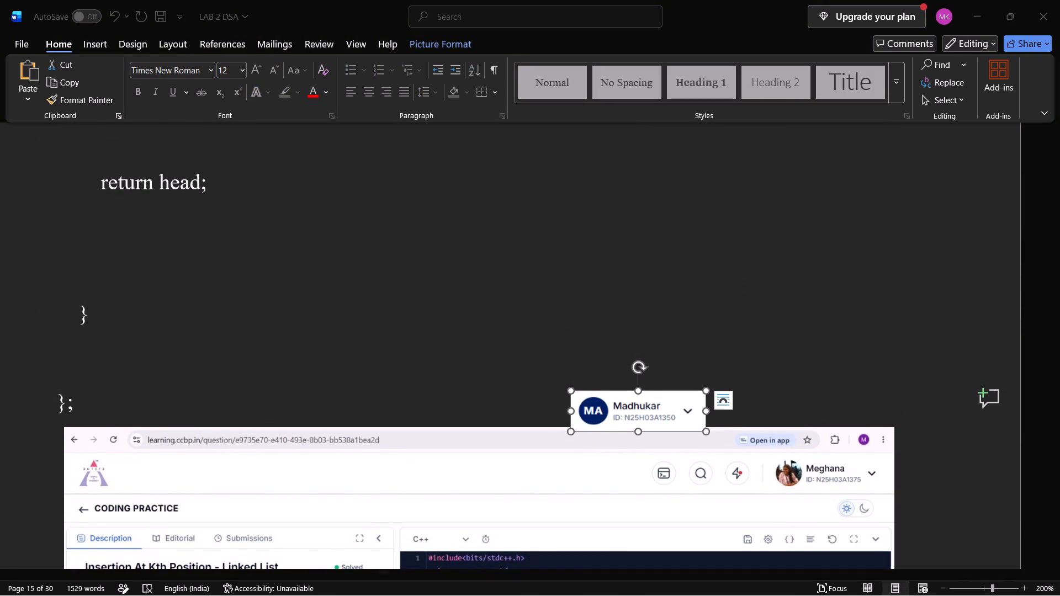
left_click_drag(653, 417, 741, 439)
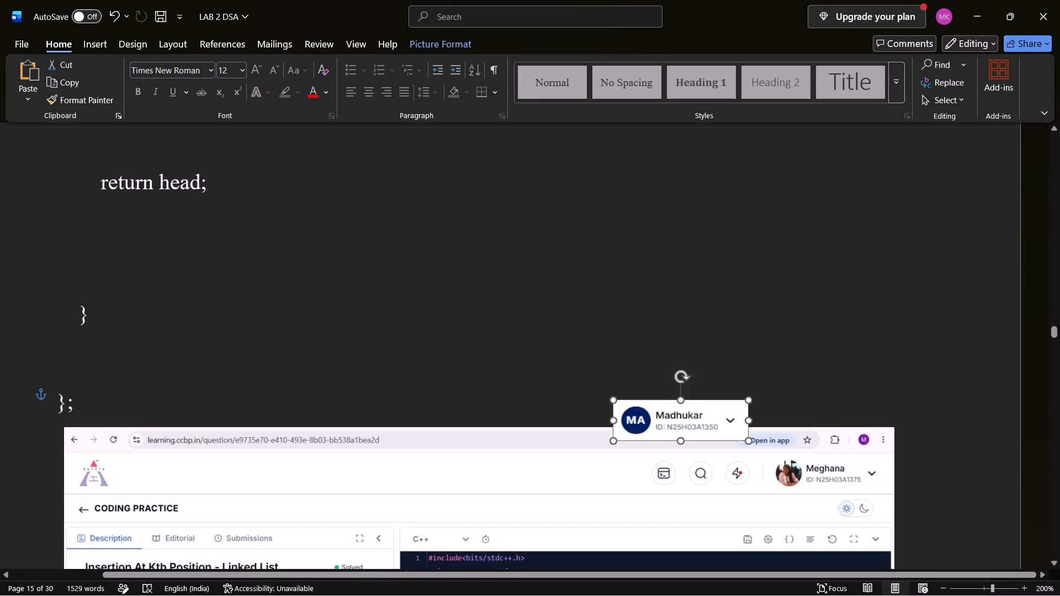
left_click_drag(741, 439, 840, 476)
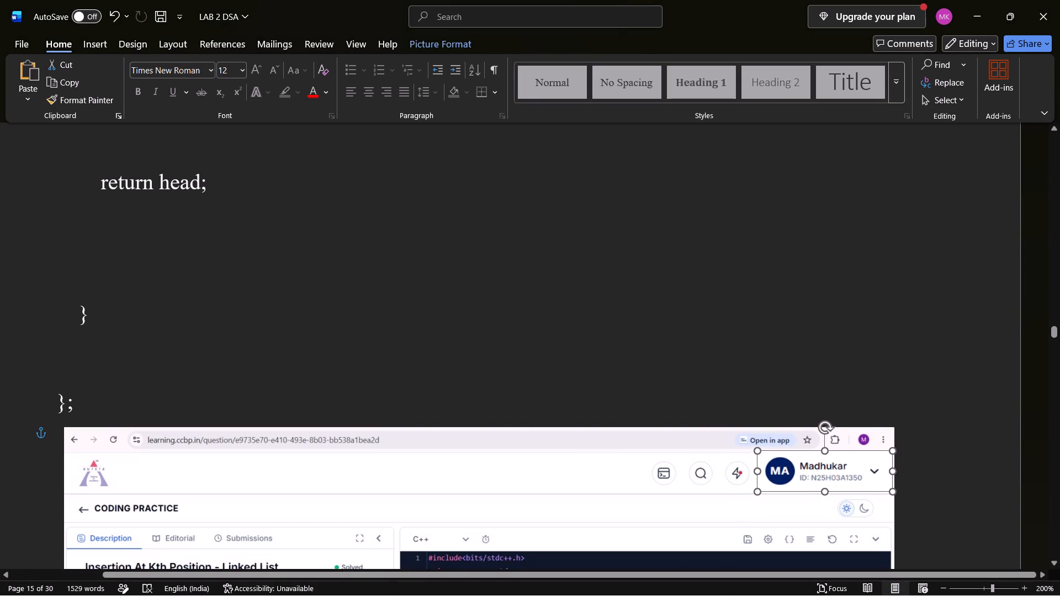
left_click_drag(840, 476, 840, 478)
left_click(813, 372)
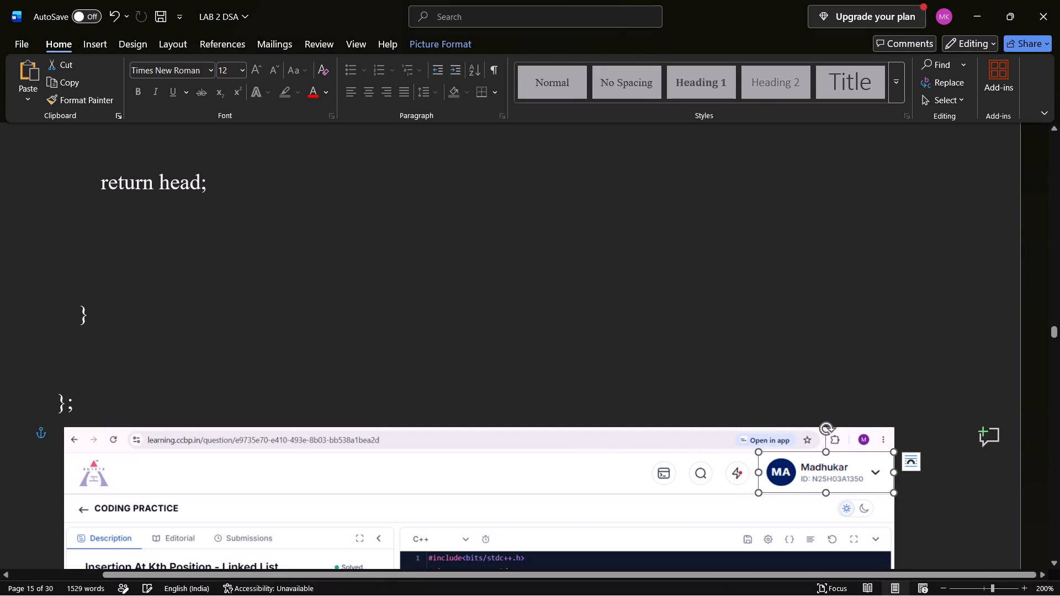
left_click(804, 464)
left_click(828, 453)
left_click_drag(817, 385, 796, 420)
Paste the name-and-ID picture after the Q9 code and place it over the account area in the Insertion Before a Node screenshot.
scroll(796, 420, "down", 2)
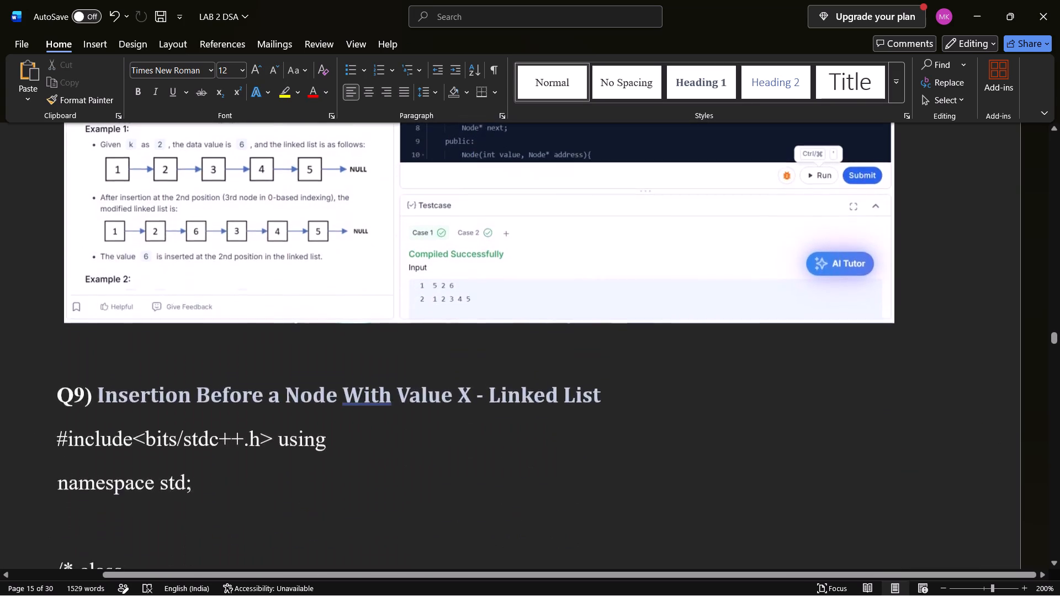
scroll(796, 420, "down", 4)
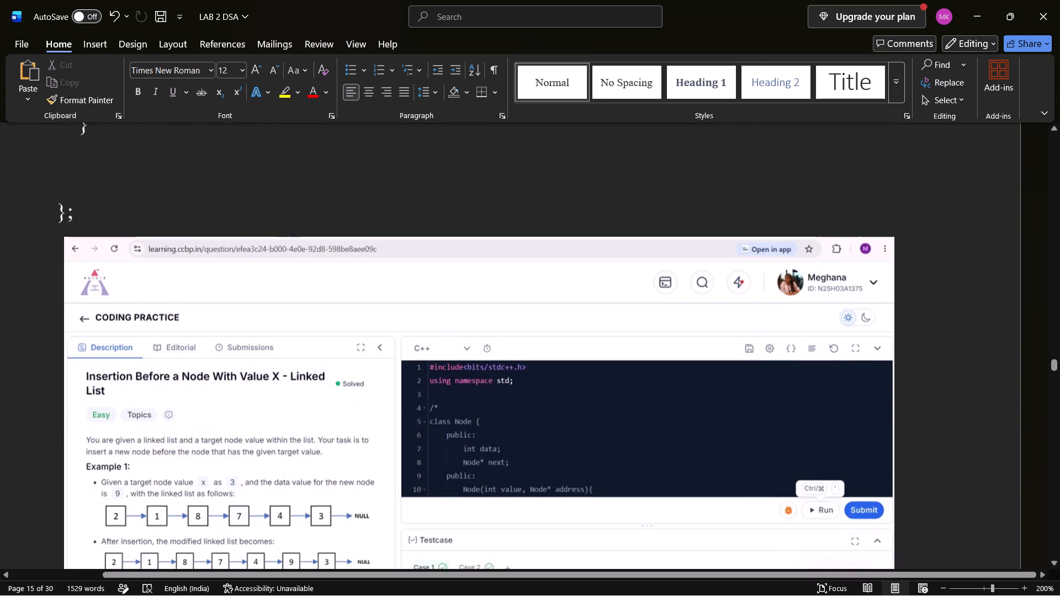
left_click(582, 180)
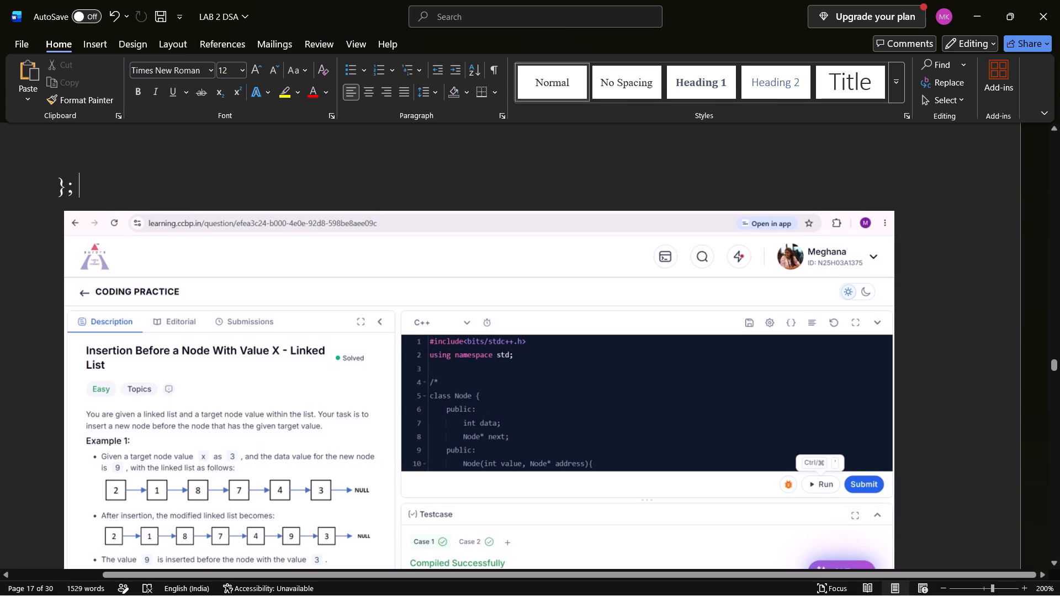
key("ctrl+v")
left_click_drag(120, 193, 311, 226)
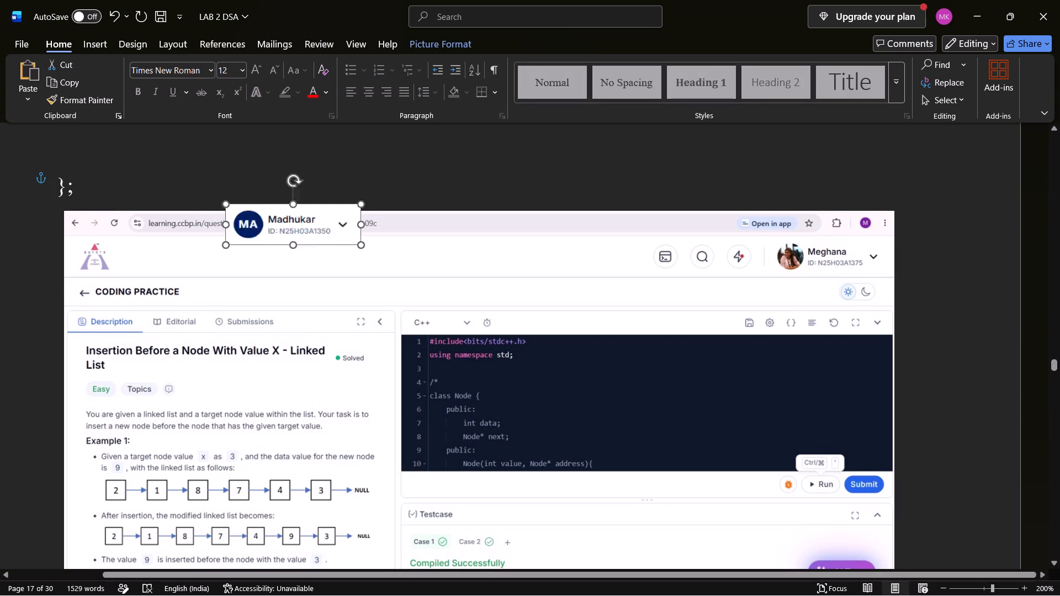
left_click_drag(311, 226, 799, 253)
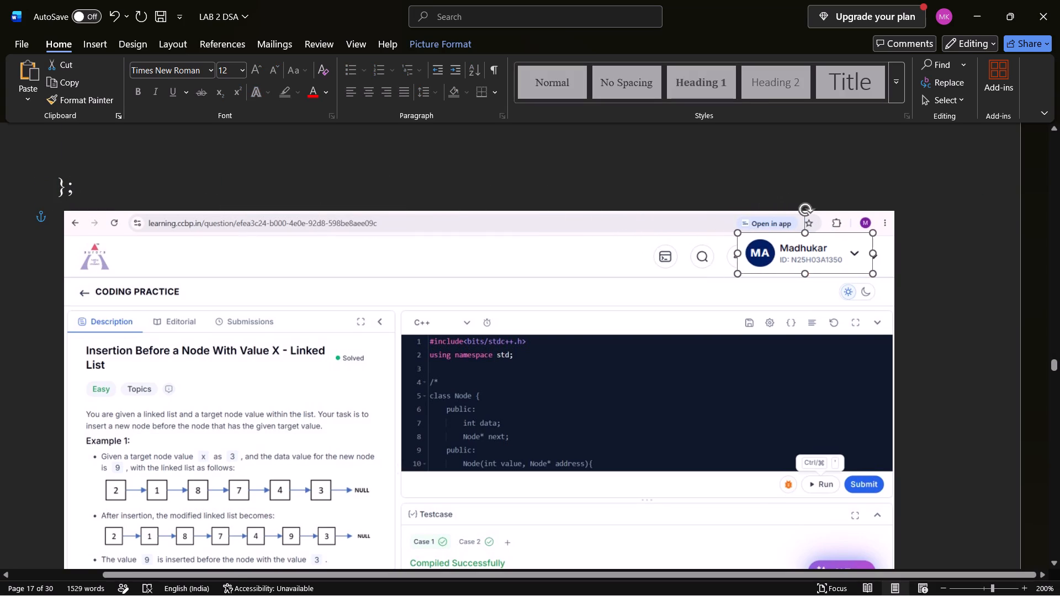
left_click_drag(799, 253, 830, 254)
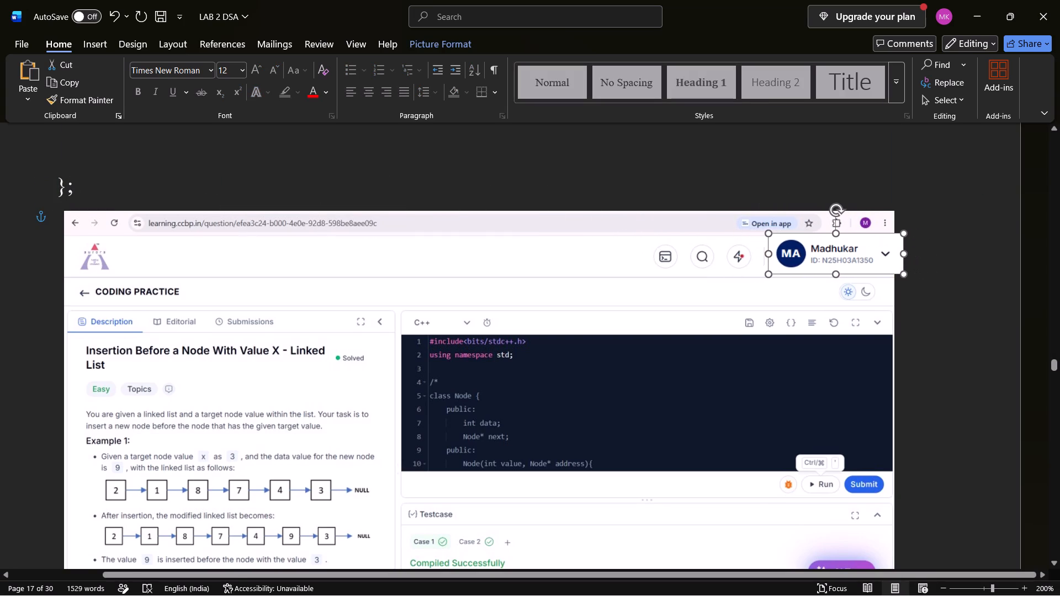
left_click_drag(830, 254, 820, 255)
left_click(791, 178)
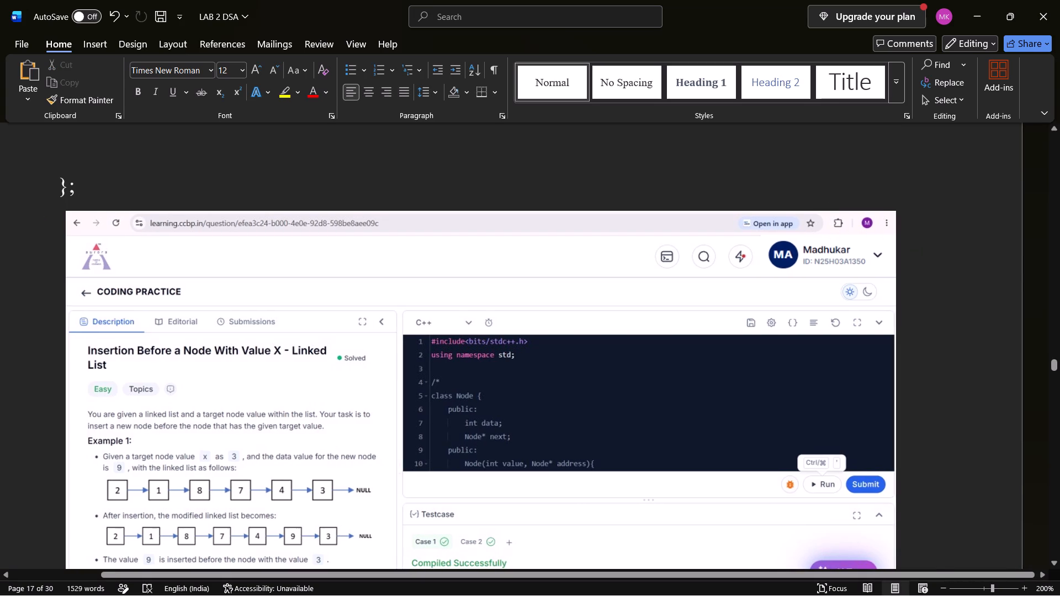
Slightly reduce the height of the name-and-ID picture in the Insertion Before a Node screenshot from its top edge.
scroll(807, 247, "up", 4, "ctrl")
scroll(807, 247, "left", 1)
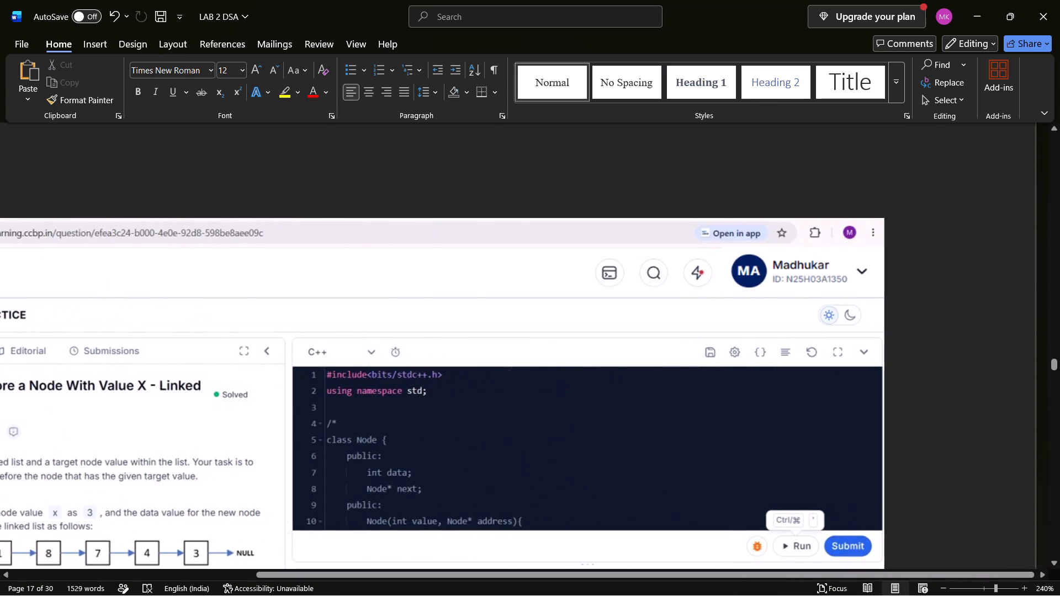
scroll(807, 247, "left", 1)
left_click(767, 257)
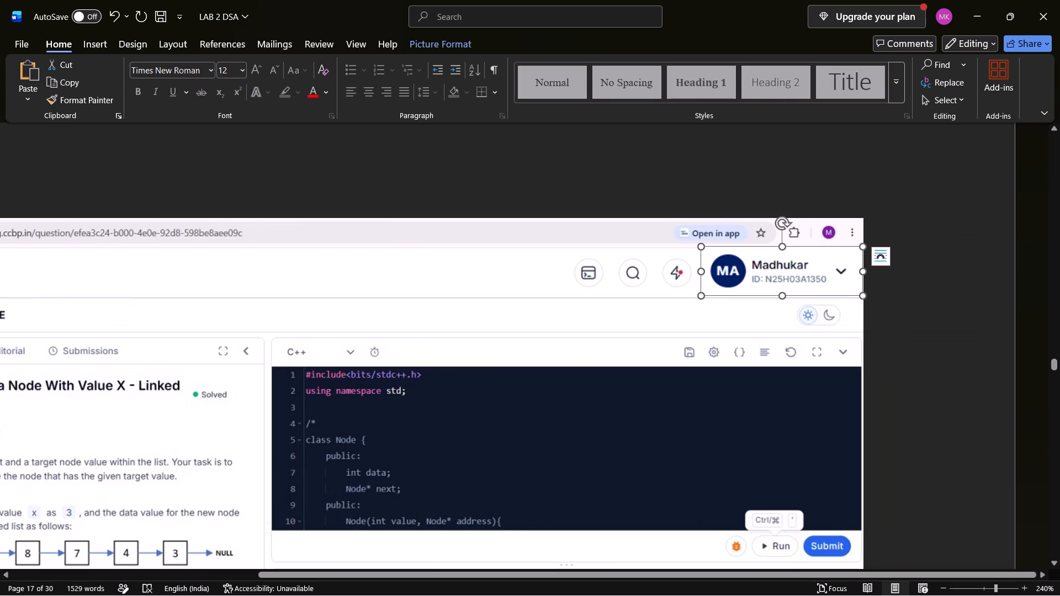
left_click_drag(782, 246, 782, 251)
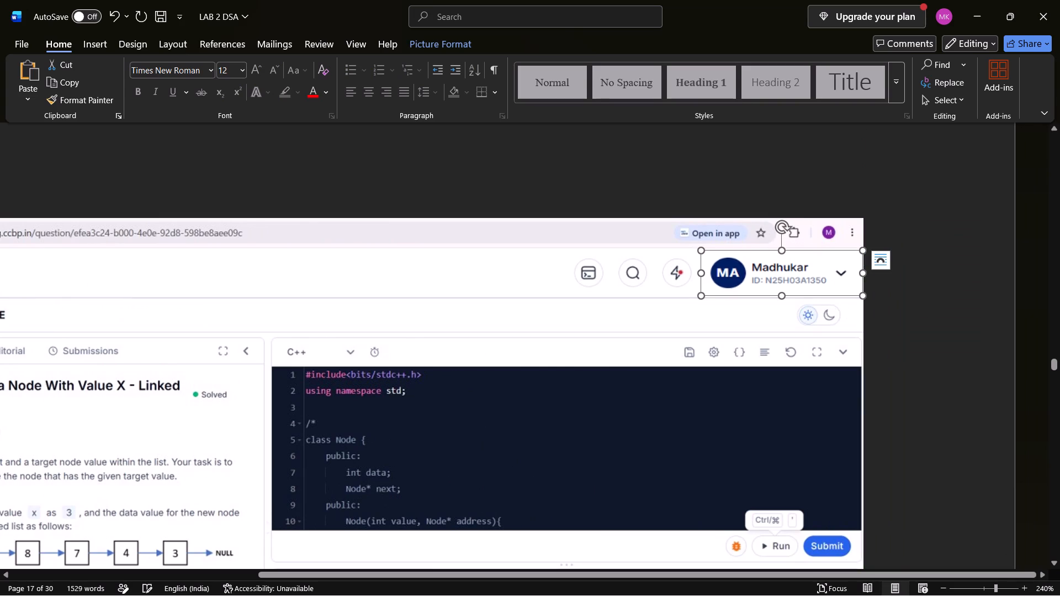
left_click(740, 181)
Paste the name-and-ID picture near the end of the Q10 code and place it over the account area in the Delete Head screenshot.
scroll(723, 258, "down", 2)
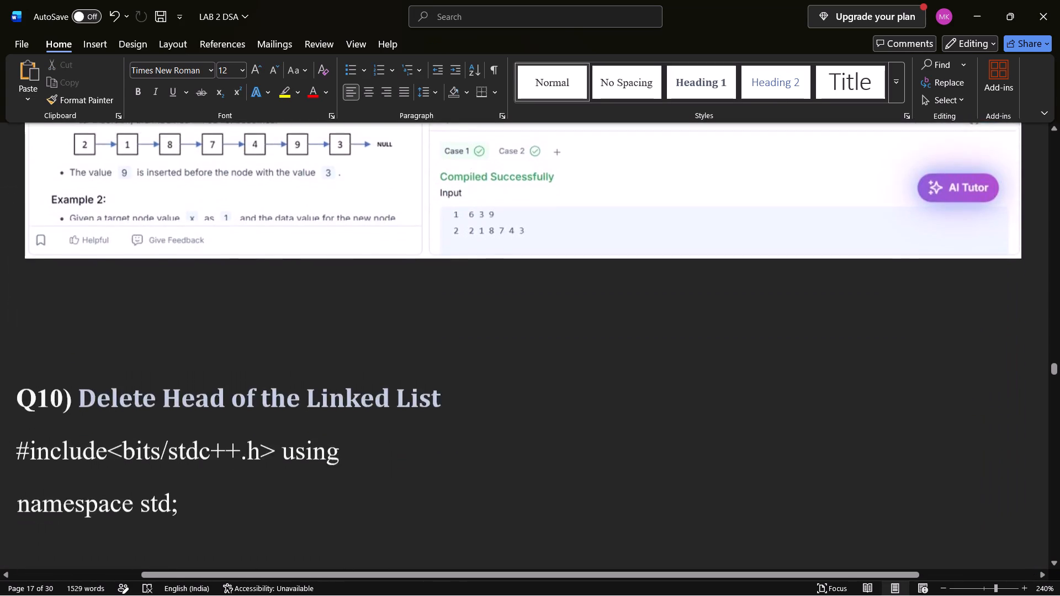
scroll(723, 258, "down", 3)
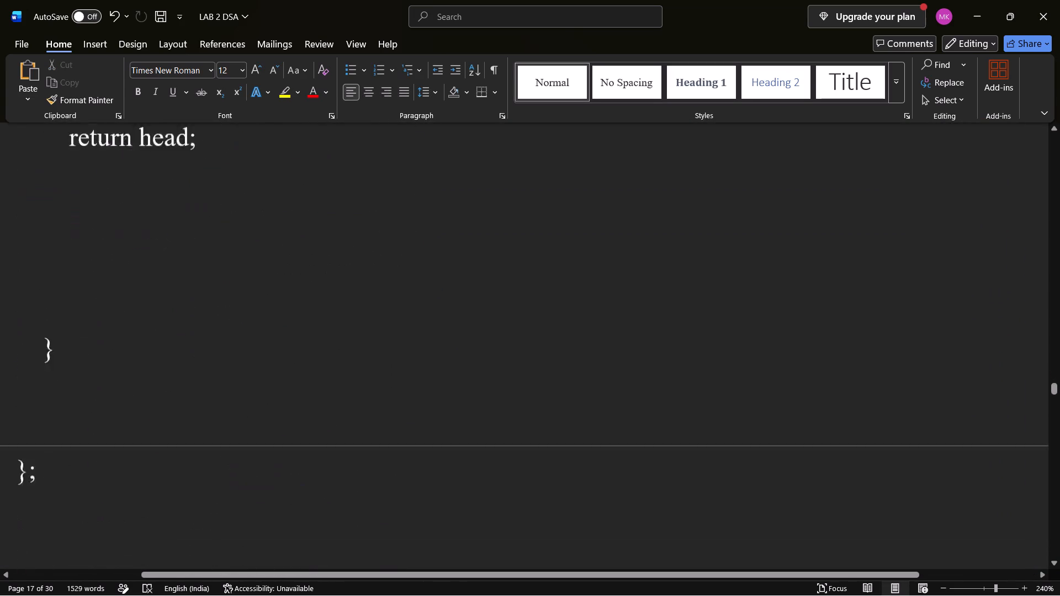
scroll(723, 258, "down", 1)
scroll(723, 258, "up", 2)
left_click(723, 258)
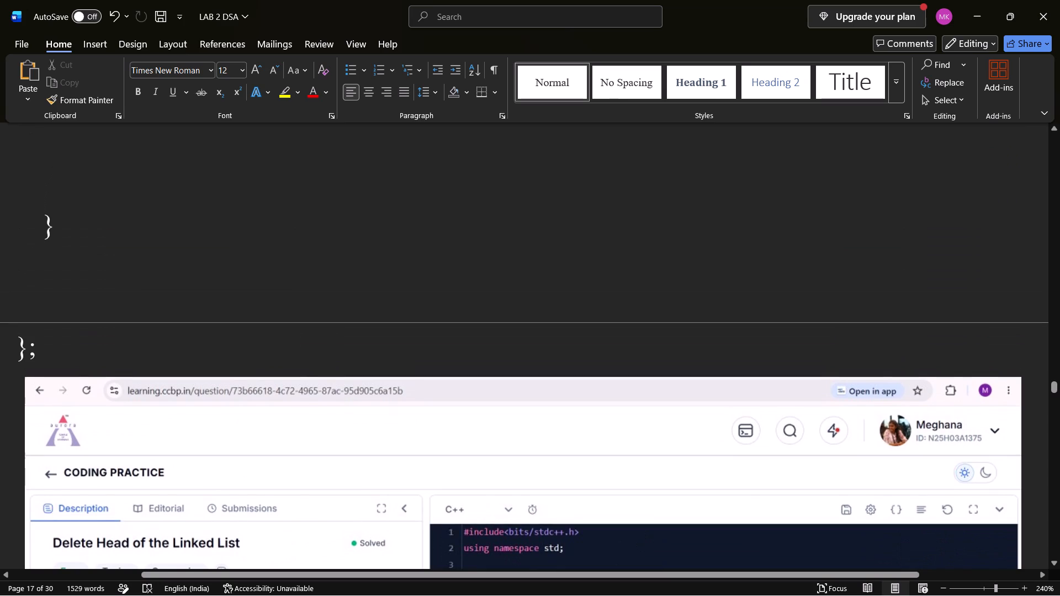
key("ctrl+v")
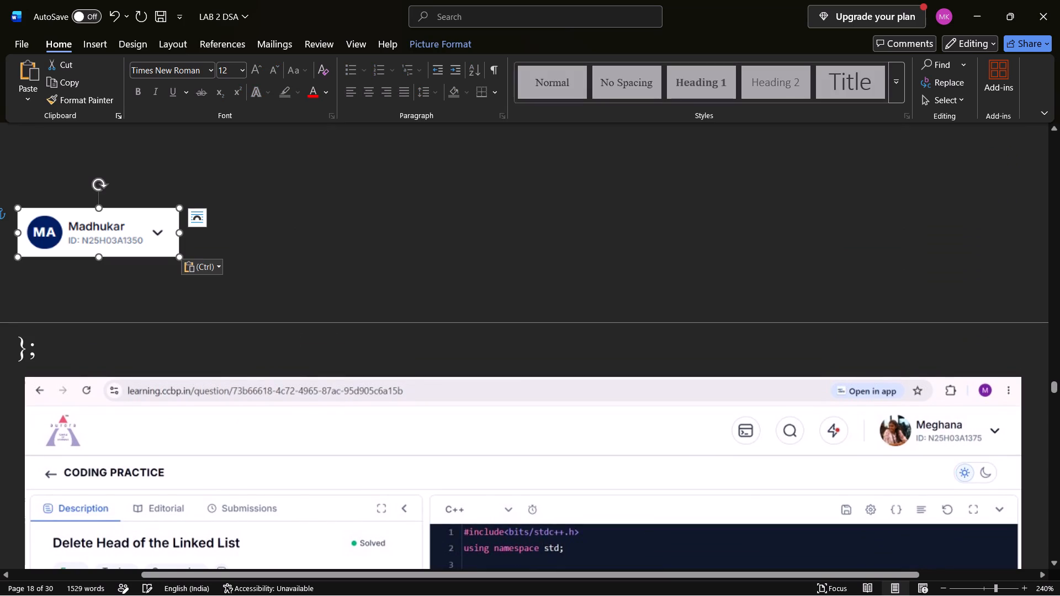
left_click_drag(109, 230, 674, 305)
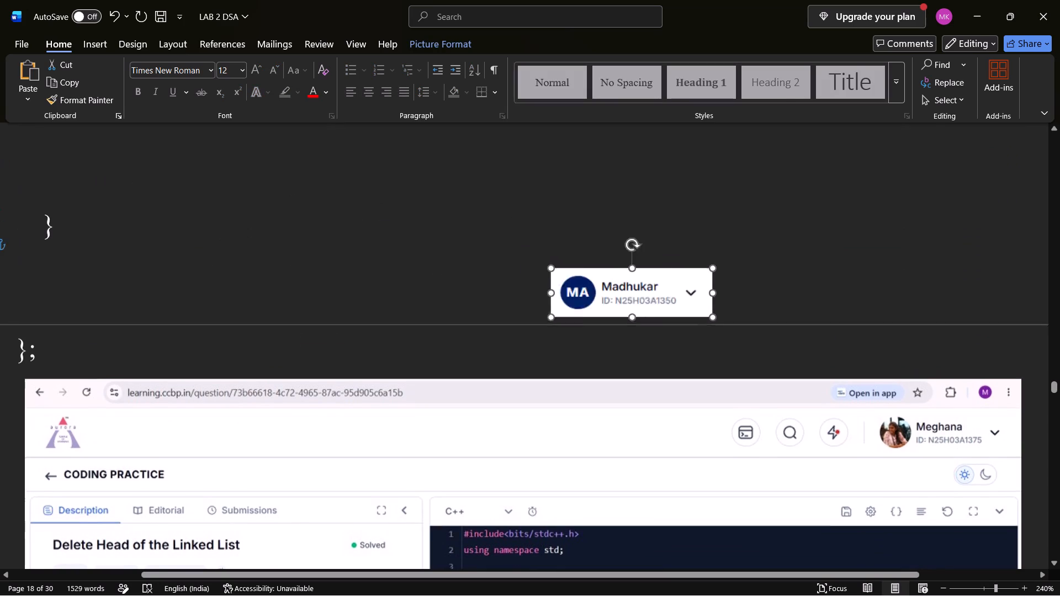
left_click_drag(674, 305, 942, 407)
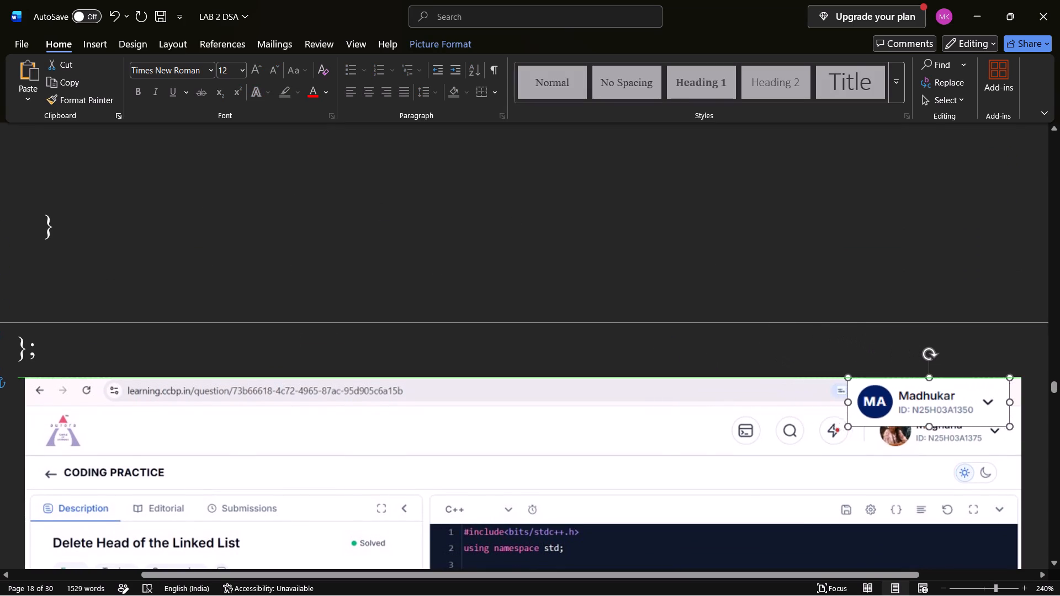
left_click_drag(942, 407, 945, 427)
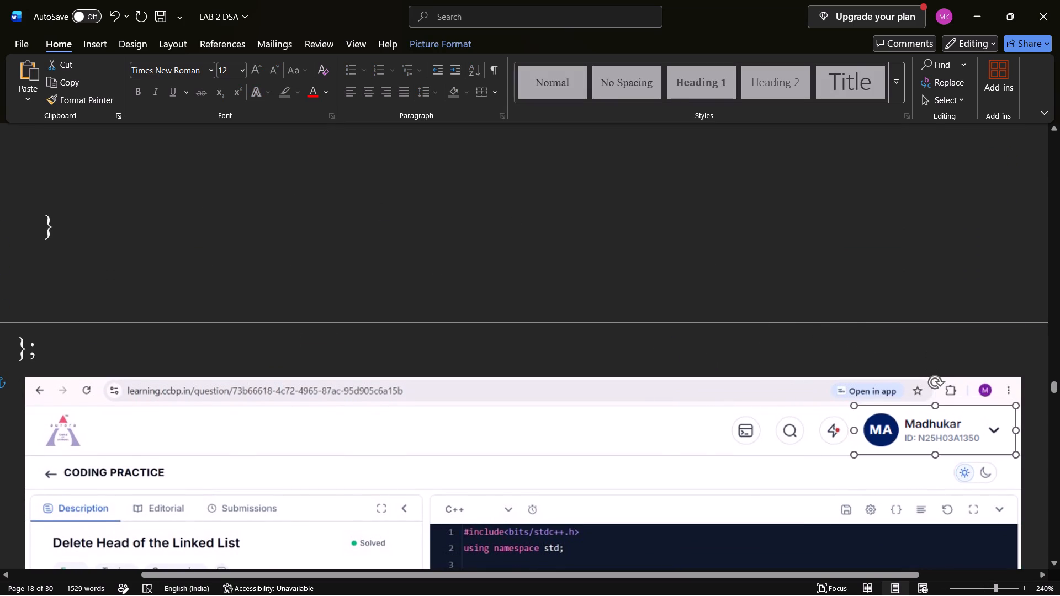
left_click_drag(945, 427, 948, 427)
left_click(928, 272)
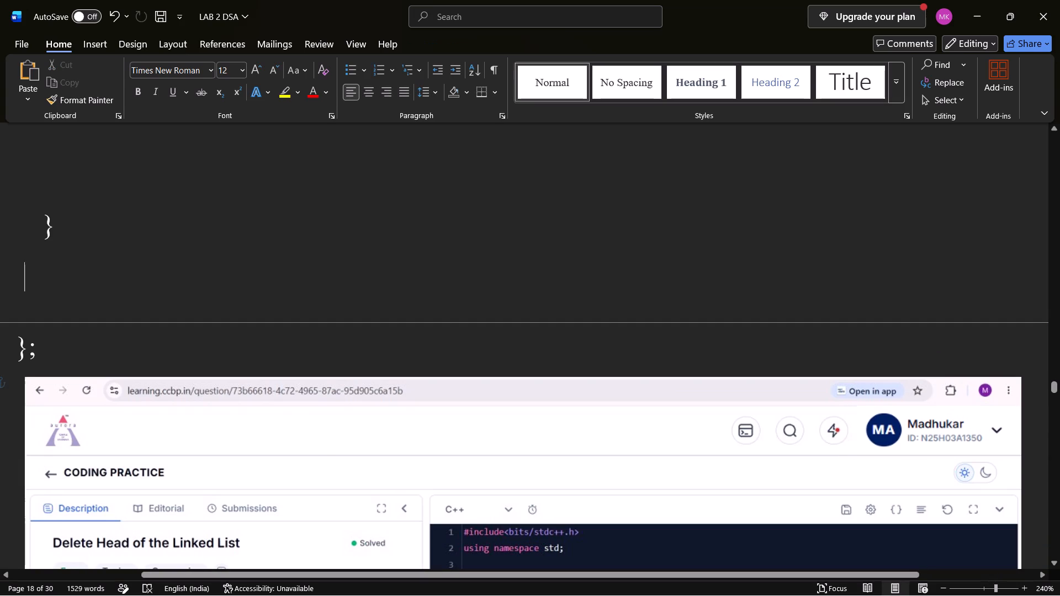
Slightly reduce the height of the name-and-ID picture in the Delete Head screenshot from its top edge.
left_click(943, 432)
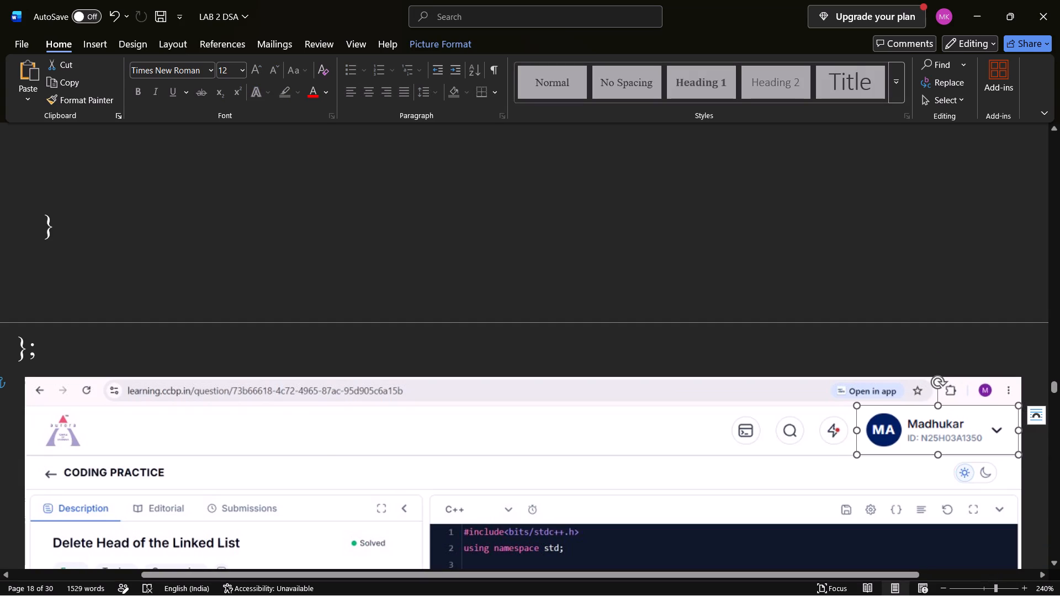
left_click(939, 408)
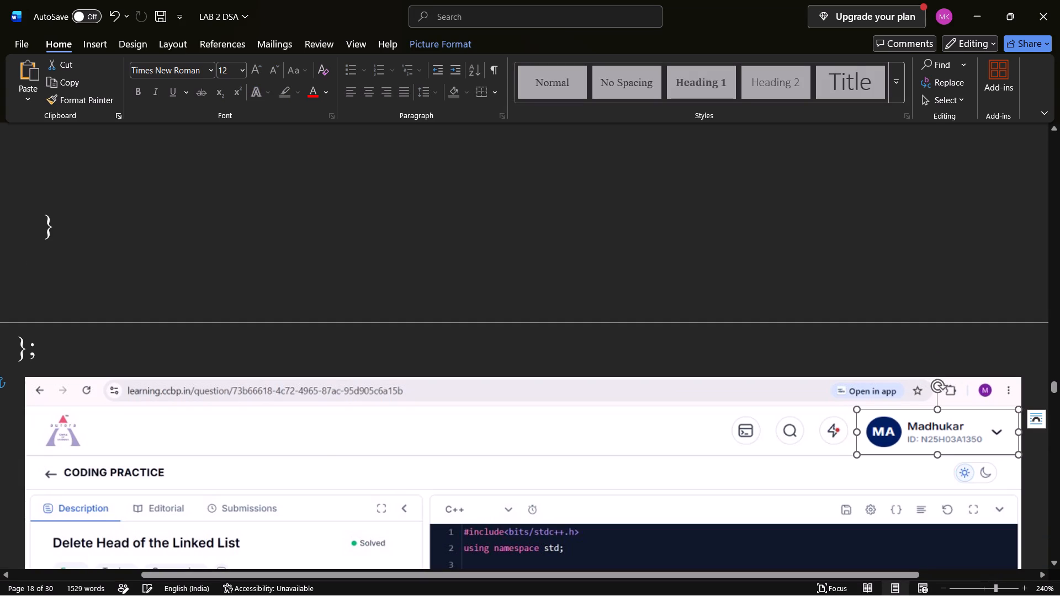
left_click(910, 257)
Paste the name-and-ID picture near the end of the delete-tail code and place it over the account area in the Delete Tail screenshot.
scroll(843, 333, "down", 1)
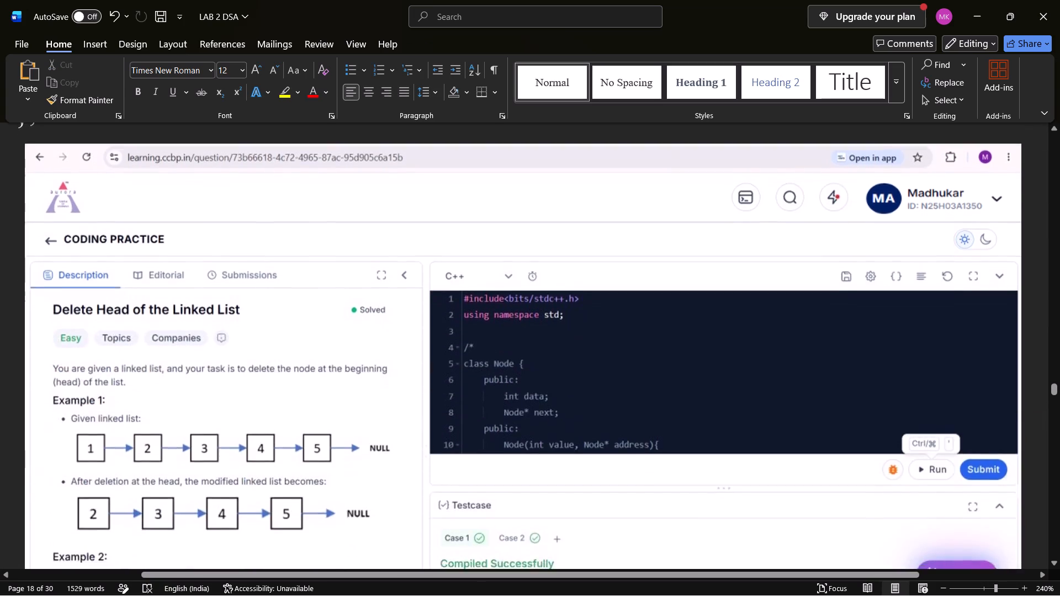
scroll(843, 333, "down", 4)
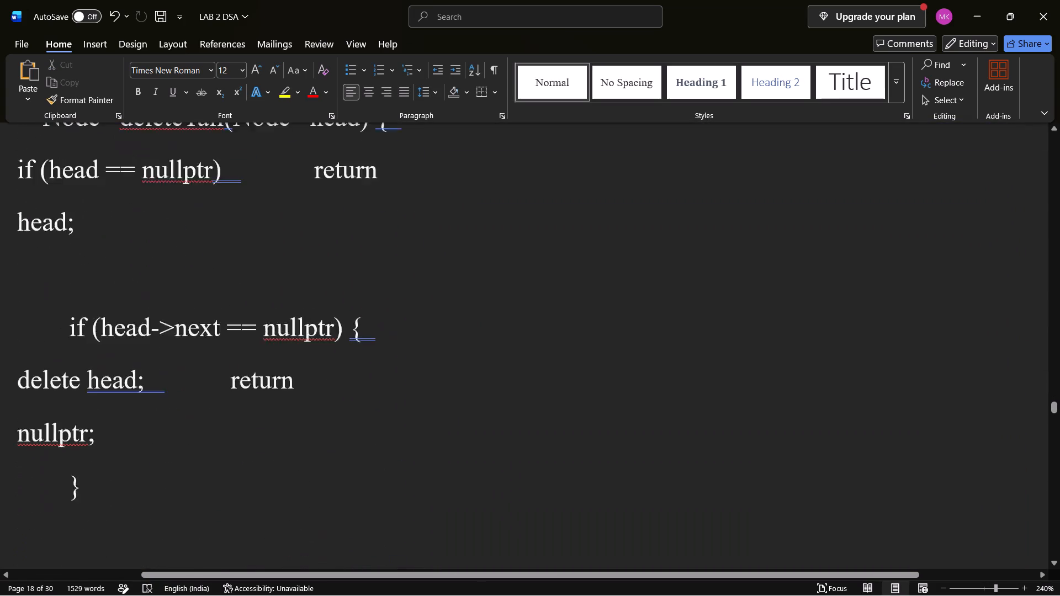
scroll(843, 333, "down", 4)
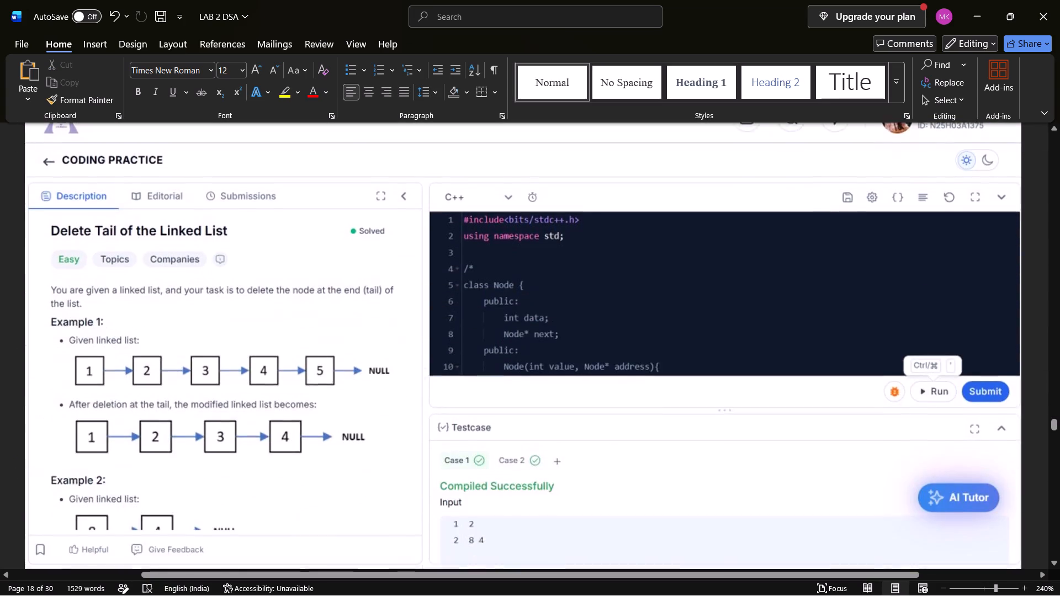
scroll(814, 321, "up", 1)
left_click(723, 333)
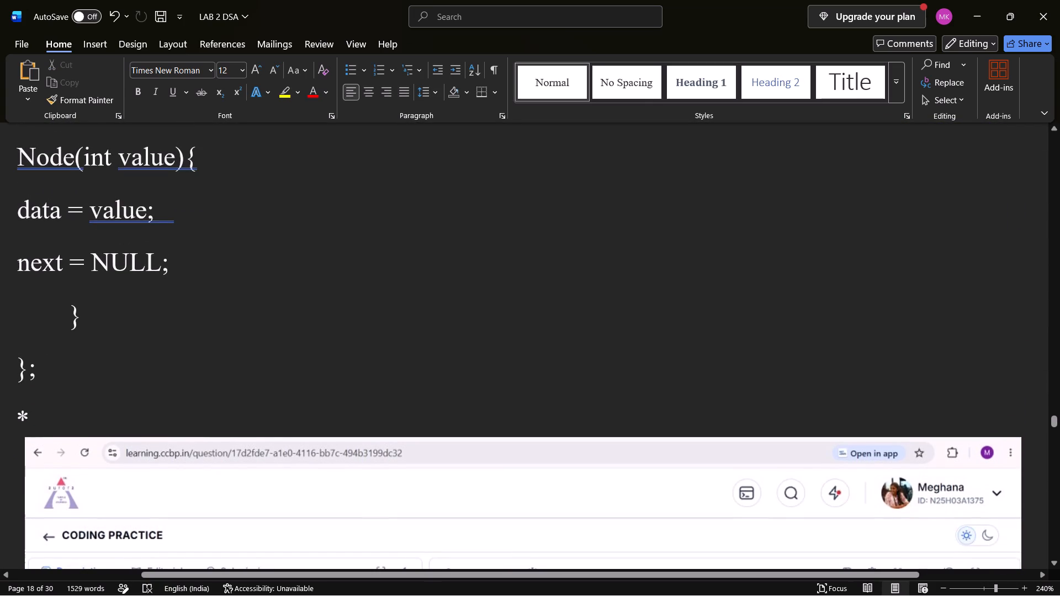
key("ctrl+v")
left_click_drag(79, 315, 879, 539)
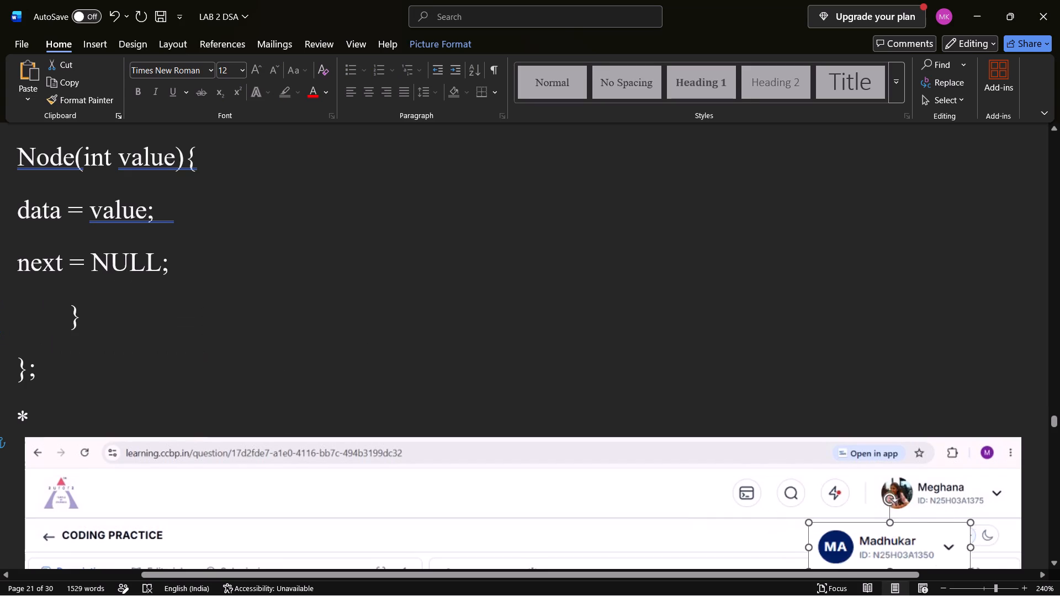
left_click_drag(879, 539, 927, 486)
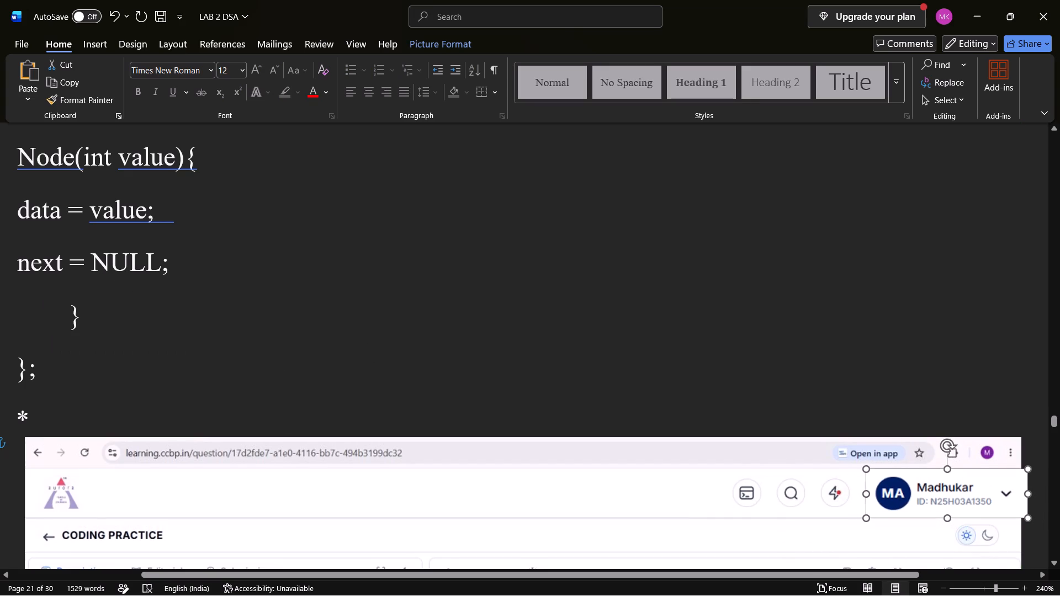
left_click_drag(927, 486, 918, 487)
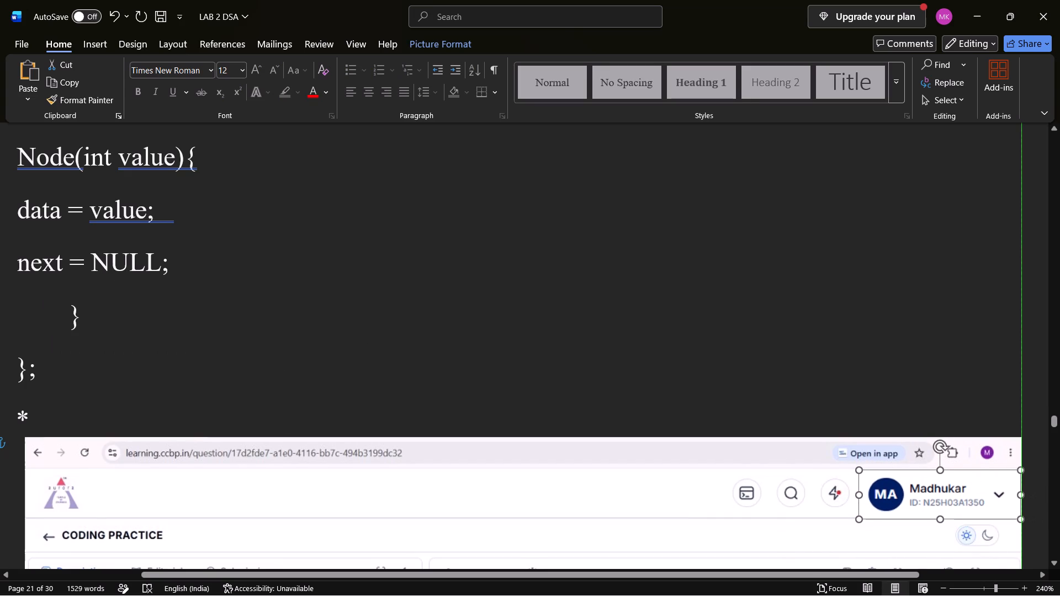
left_click_drag(918, 487, 919, 484)
left_click(874, 396)
Slightly reduce the height of the name-and-ID picture in the Delete Tail screenshot from its top edge.
left_click(930, 490)
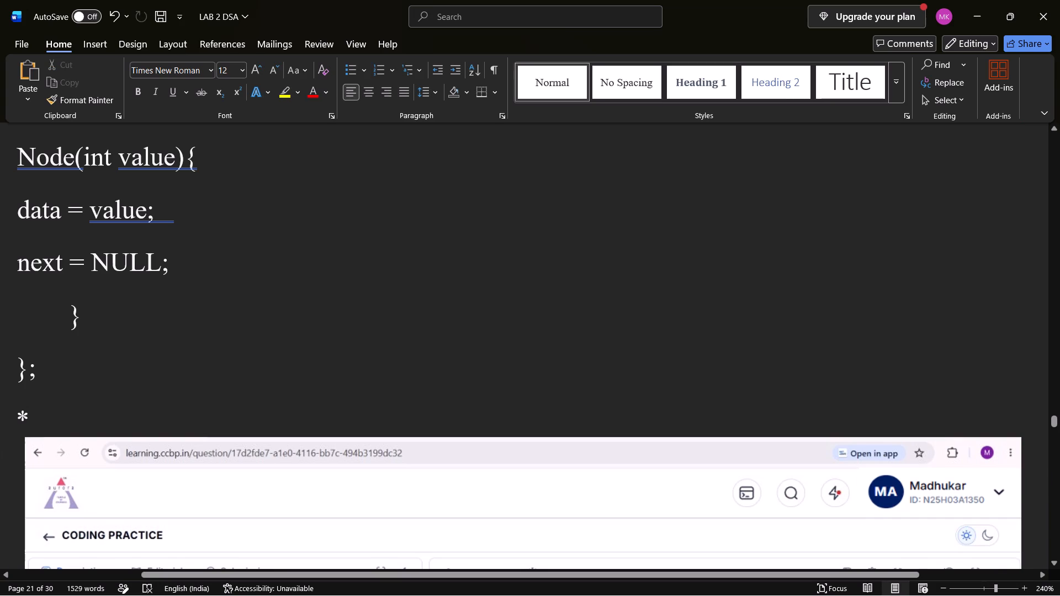
left_click(941, 468)
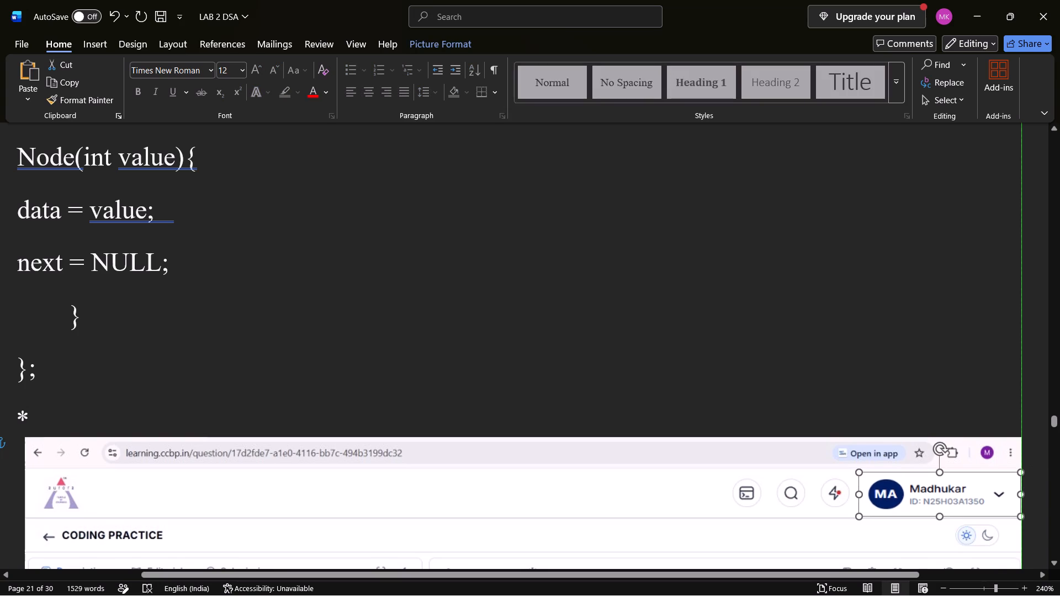
left_click(914, 401)
Paste the name-and-ID picture after the code above the Delete Kth Node screenshot and place it over that screenshot's account area.
scroll(837, 513, "down", 3)
scroll(837, 513, "up", 2)
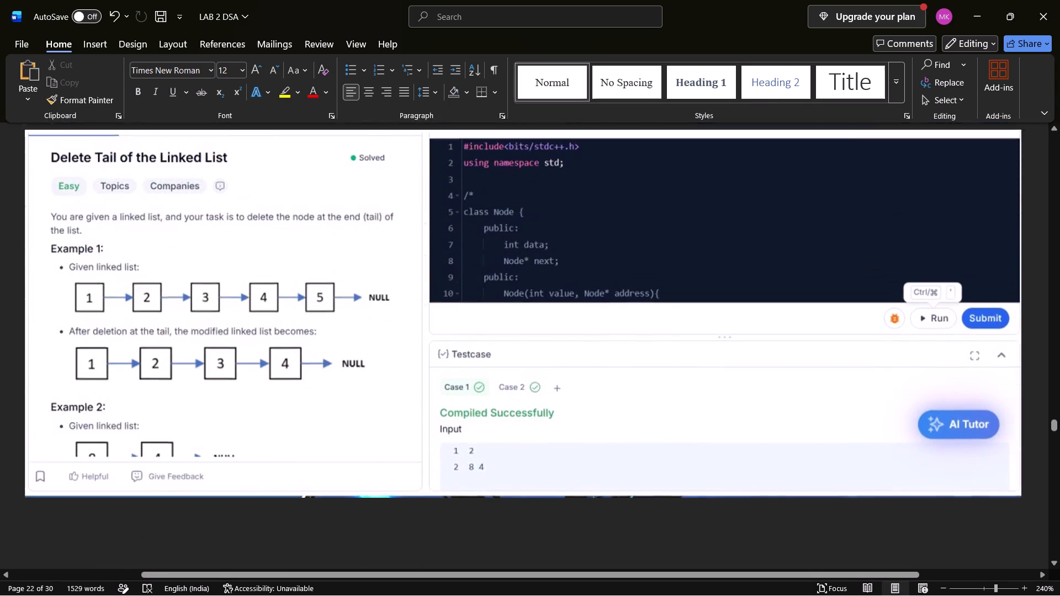
scroll(837, 513, "down", 1)
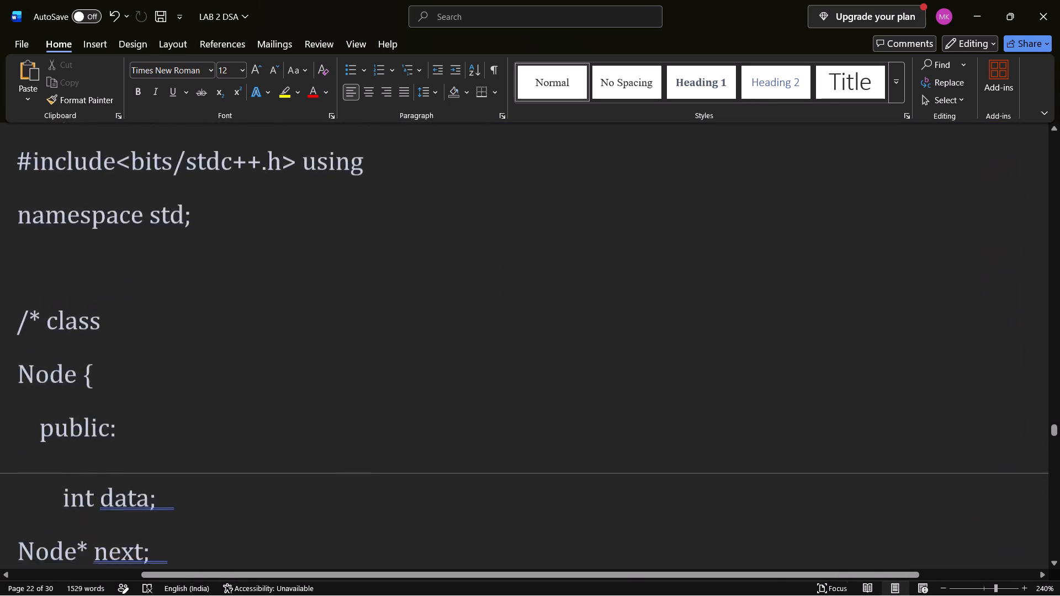
scroll(837, 513, "down", 4)
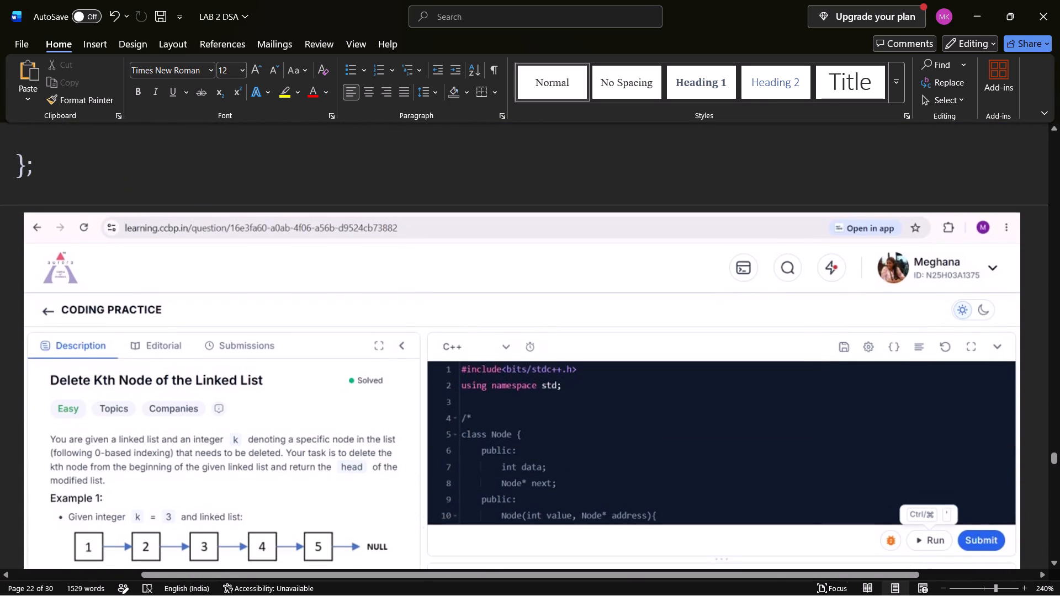
left_click(533, 170)
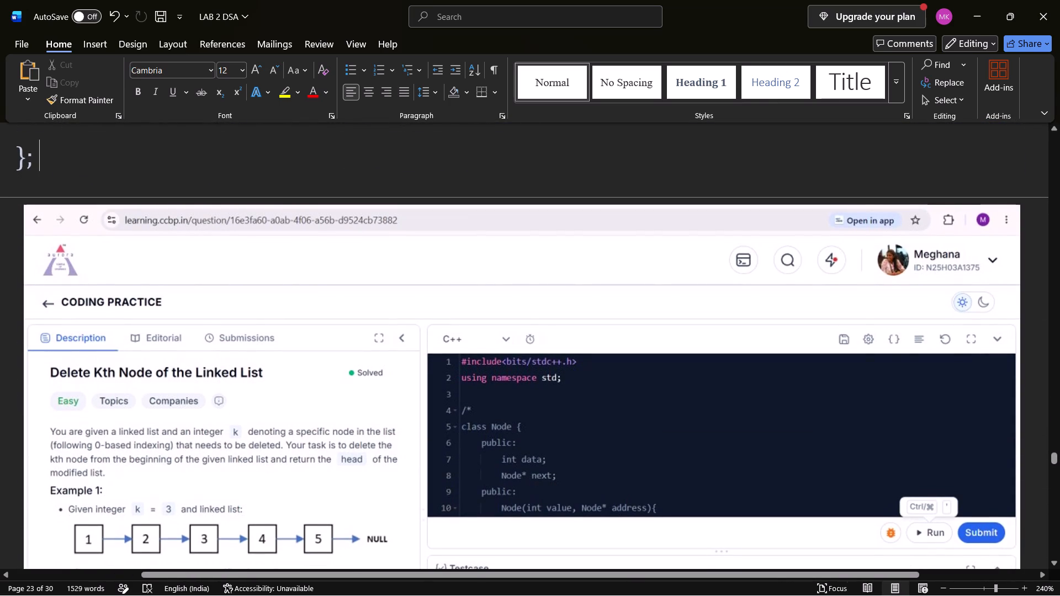
key("ctrl+v")
left_click_drag(98, 138, 102, 143)
left_click_drag(114, 180, 537, 287)
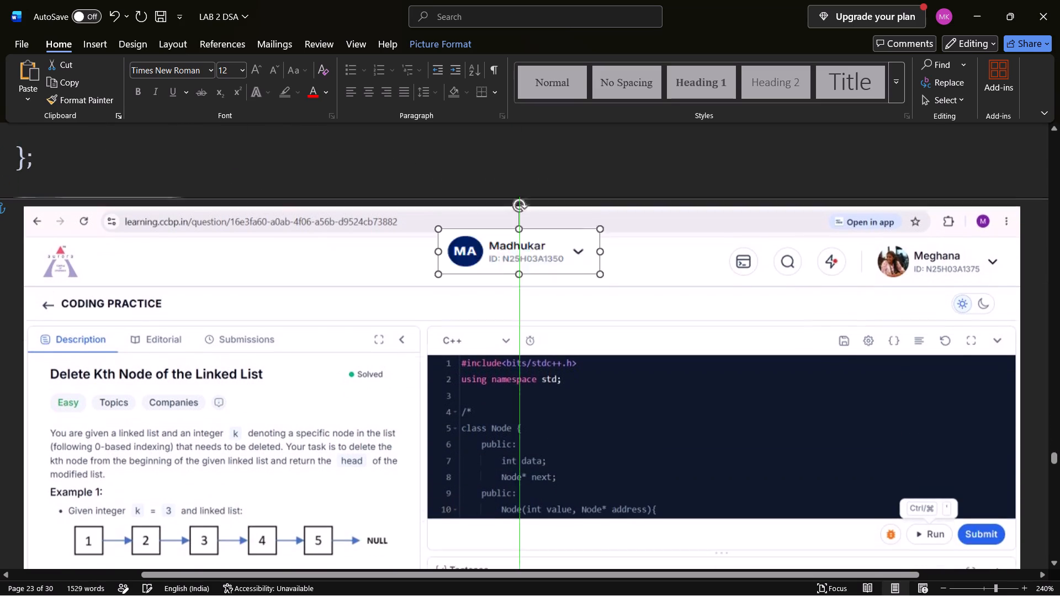
left_click_drag(537, 287, 627, 287)
left_click_drag(620, 274, 668, 265)
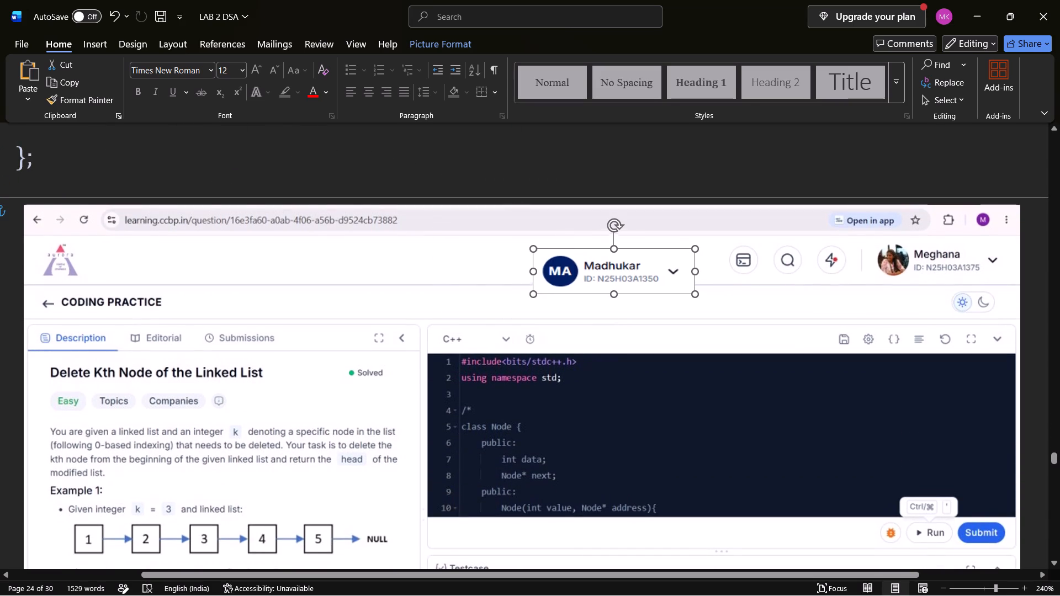
left_click_drag(668, 265, 967, 262)
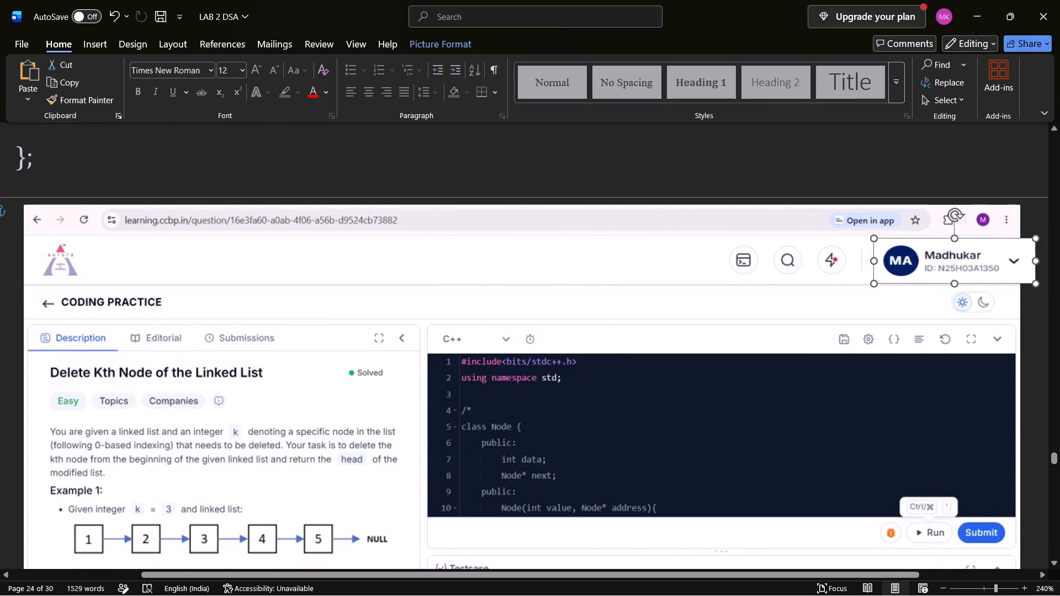
left_click_drag(967, 262, 948, 260)
left_click(889, 165)
Paste the name-and-ID picture after the deleteNodeWithValueX code and place it over the account area in the Delete Node With Value X screenshot.
scroll(826, 295, "down", 1)
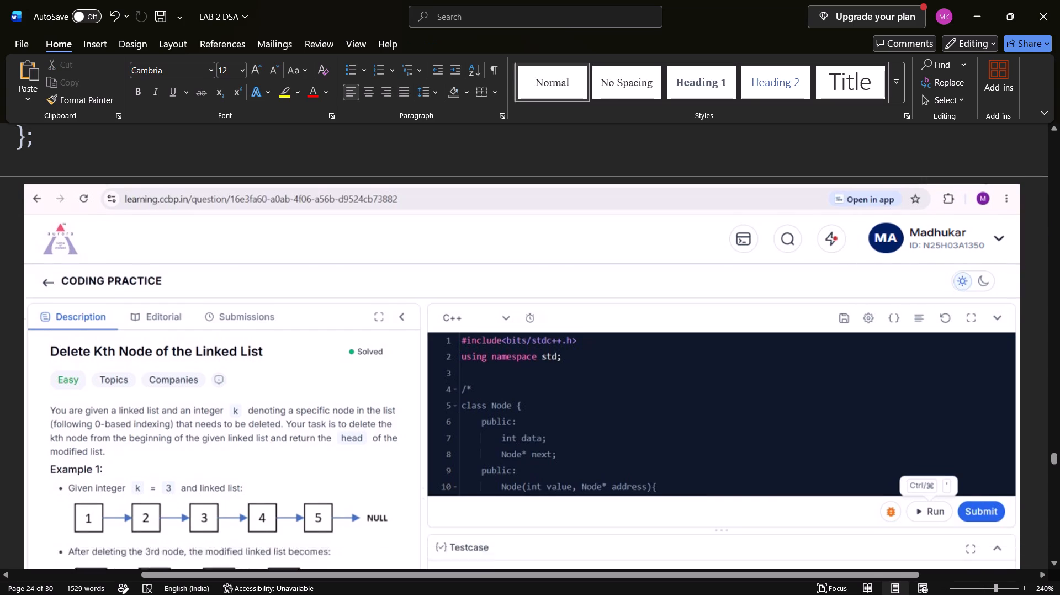
scroll(826, 295, "down", 4)
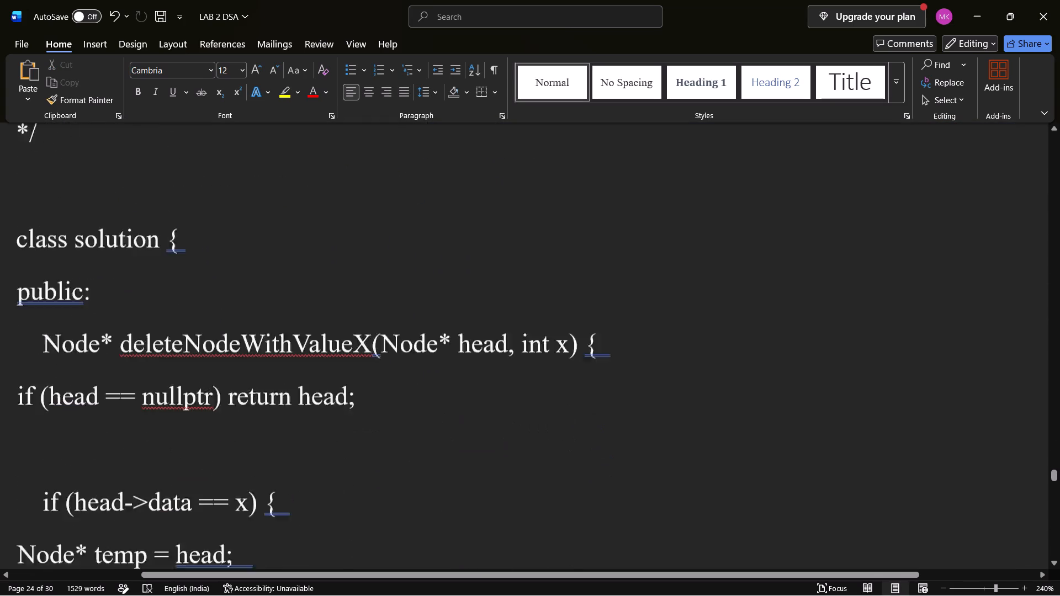
scroll(826, 295, "down", 3)
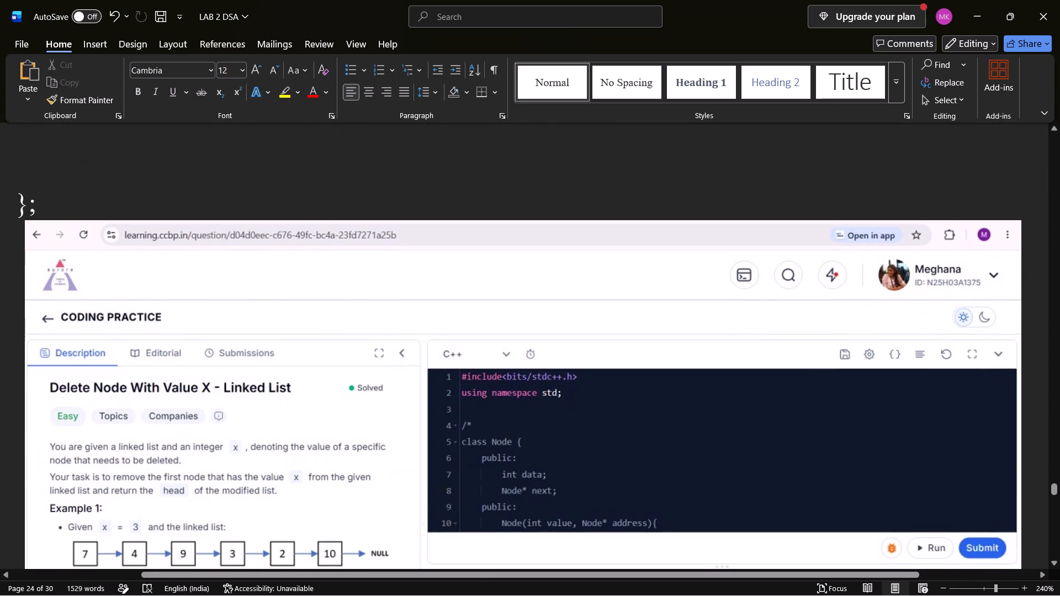
left_click(676, 207)
key("ctrl+v")
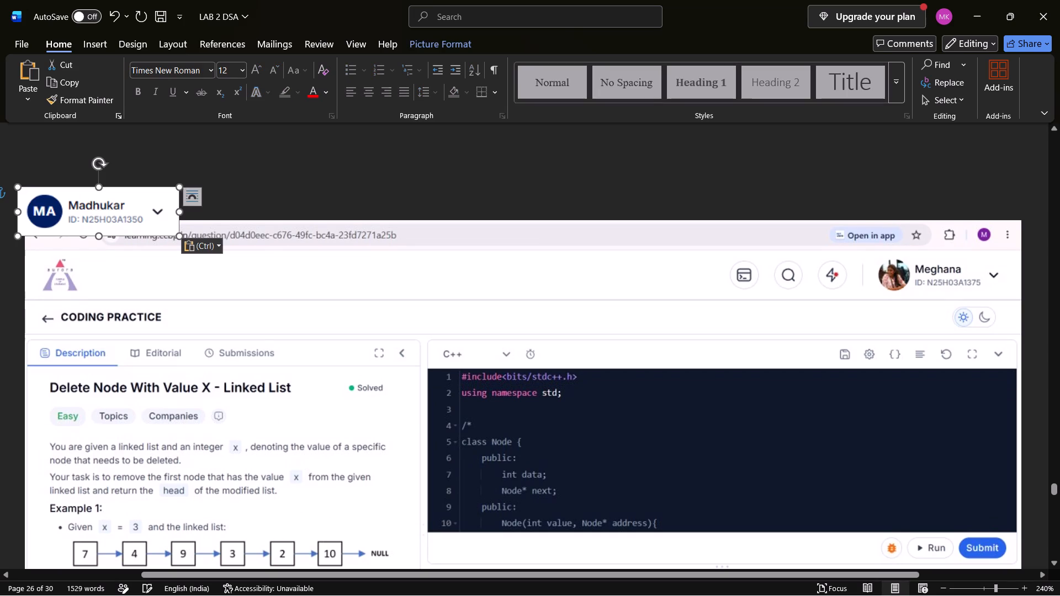
left_click_drag(121, 195, 725, 249)
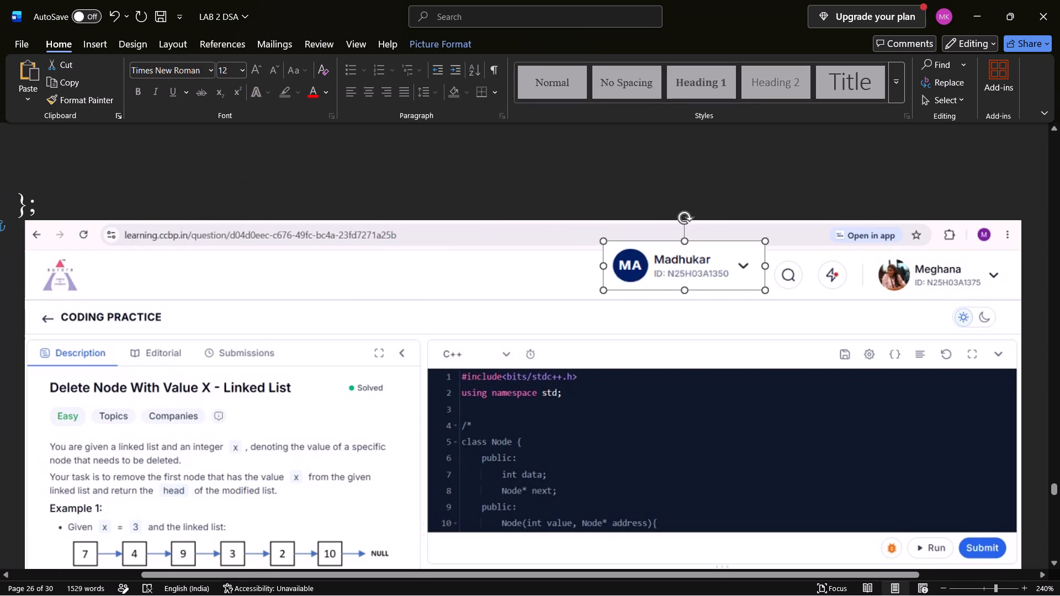
left_click_drag(725, 249, 937, 267)
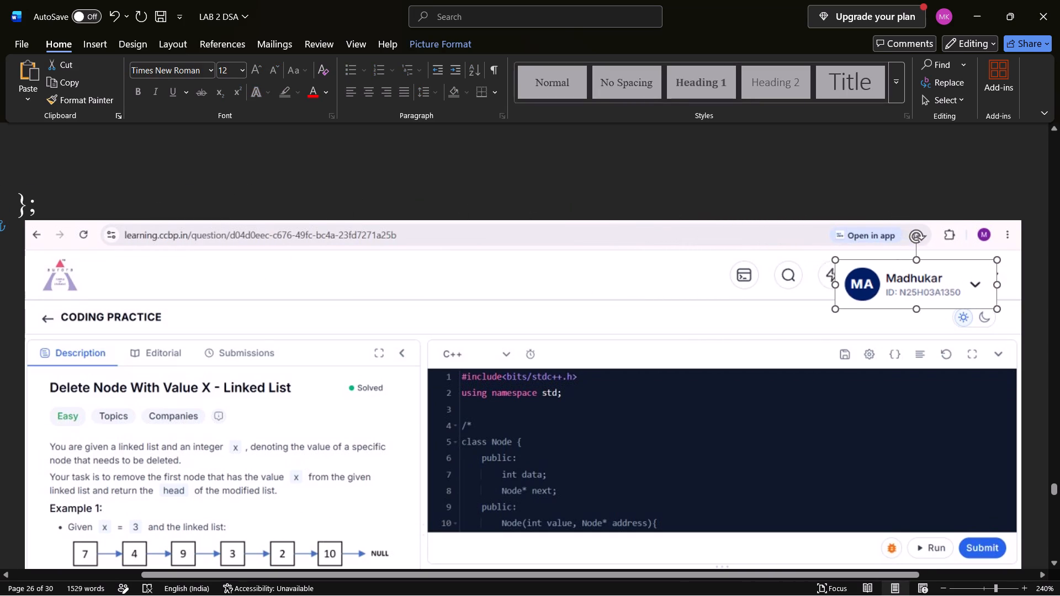
left_click_drag(937, 267, 969, 258)
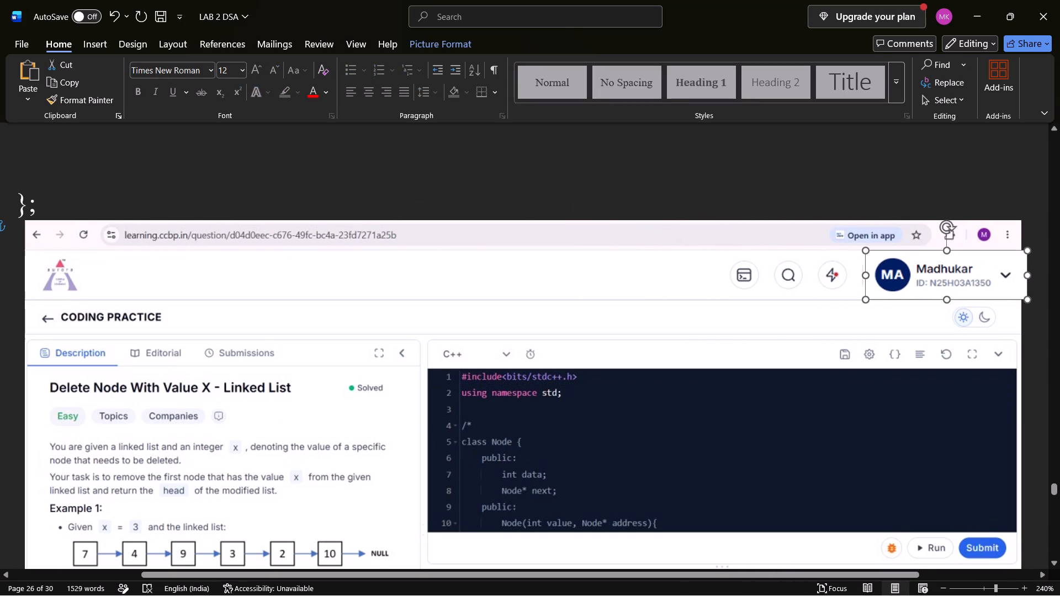
left_click_drag(969, 258, 953, 258)
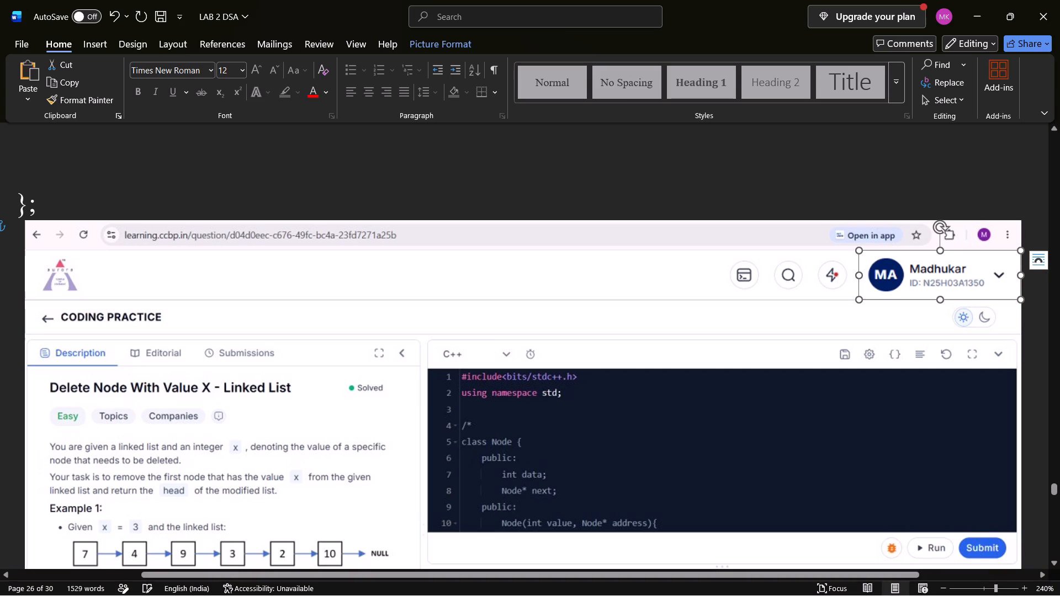
Slightly reduce the name-and-ID picture's height from its top edge in the Delete Node With Value X screenshot and nudge it up to fit the header.
left_click(940, 252)
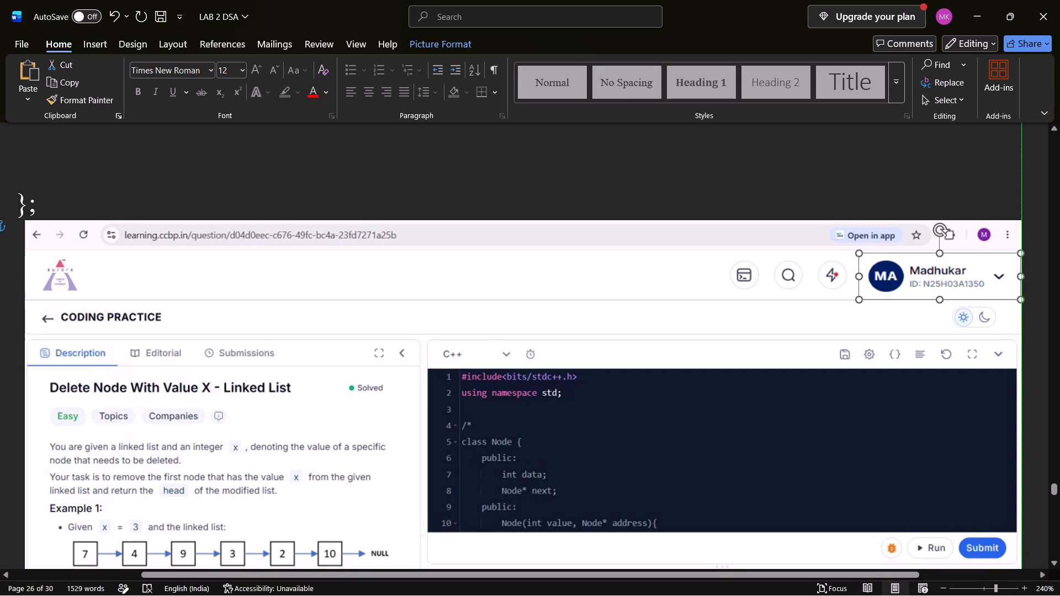
left_click(939, 275)
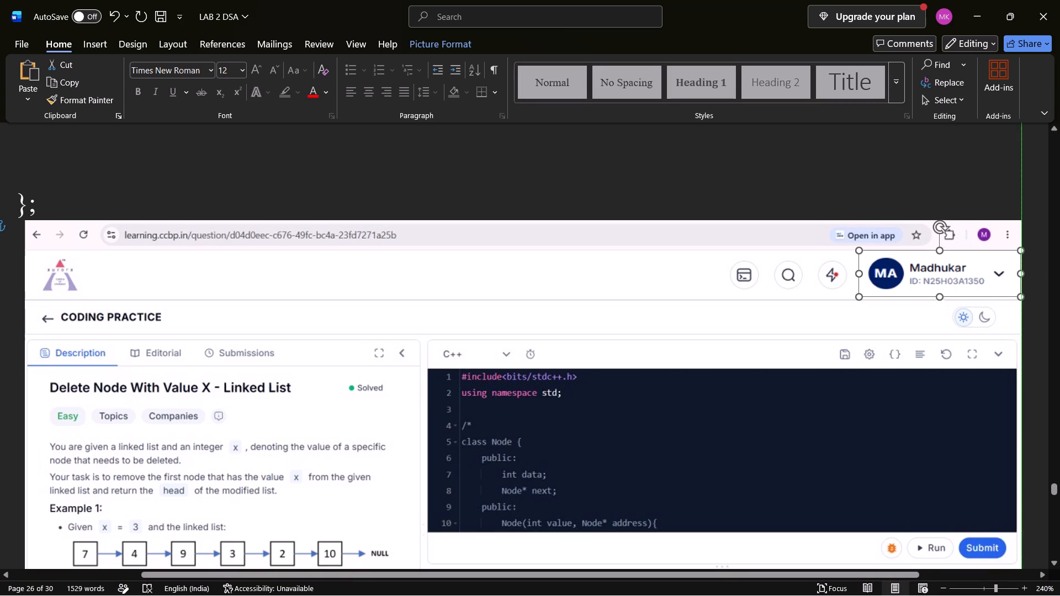
left_click(851, 165)
Paste the name-and-ID picture near the end of the code above the Filter Linked List Nodes by Array screenshot and place it over the account area.
scroll(785, 277, "down", 5)
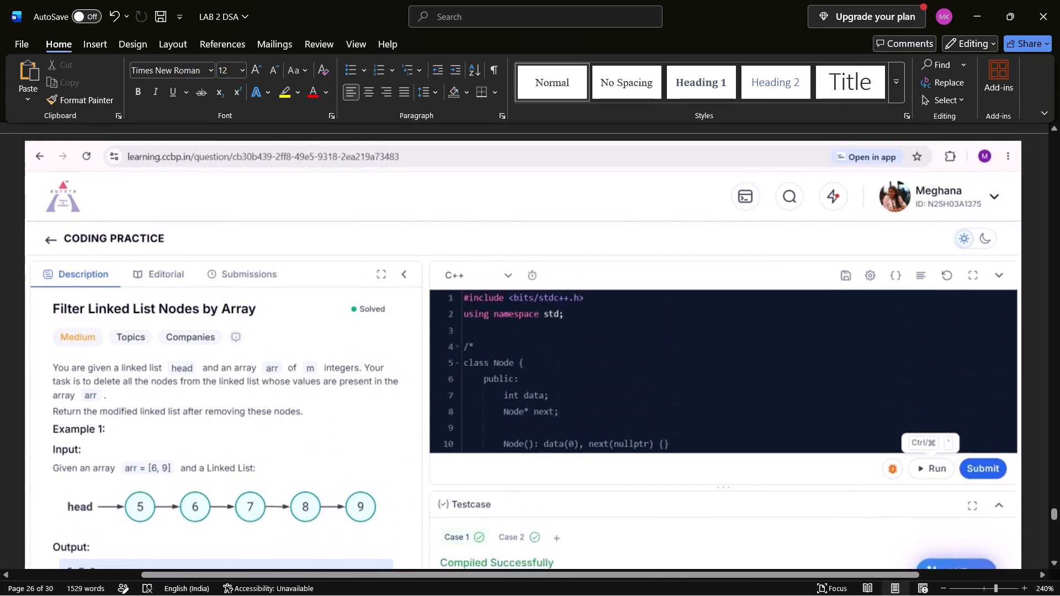
scroll(724, 275, "up", 1)
left_click(642, 348)
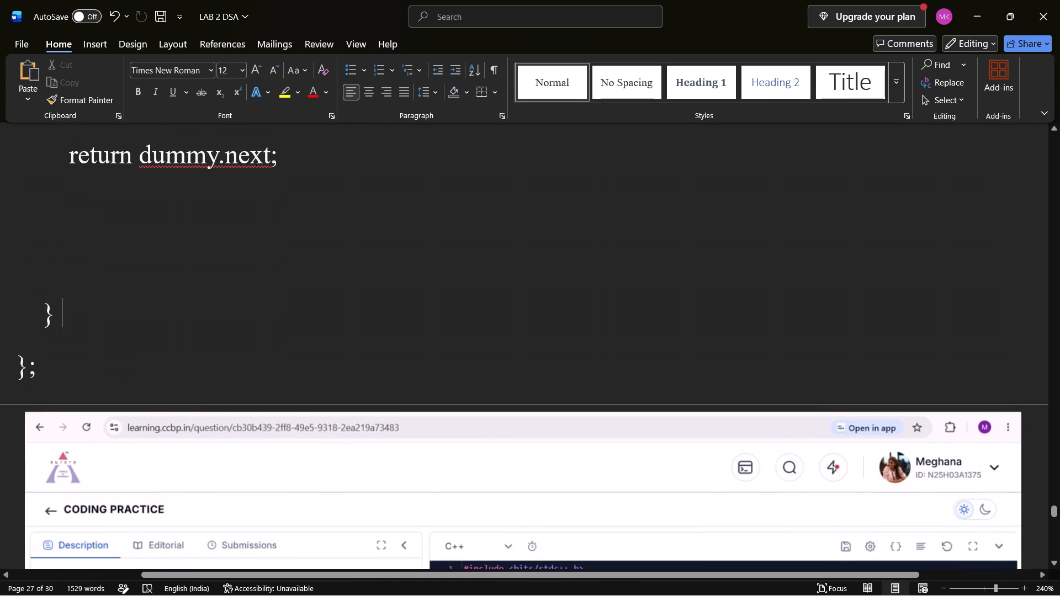
key("ctrl+v")
left_click_drag(104, 328, 653, 407)
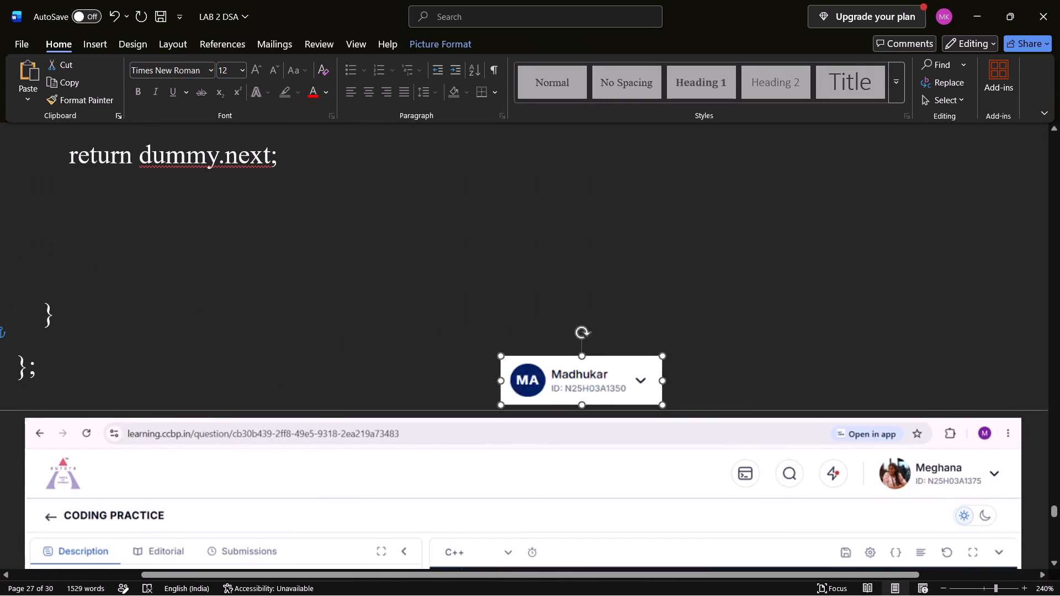
left_click_drag(653, 407, 907, 460)
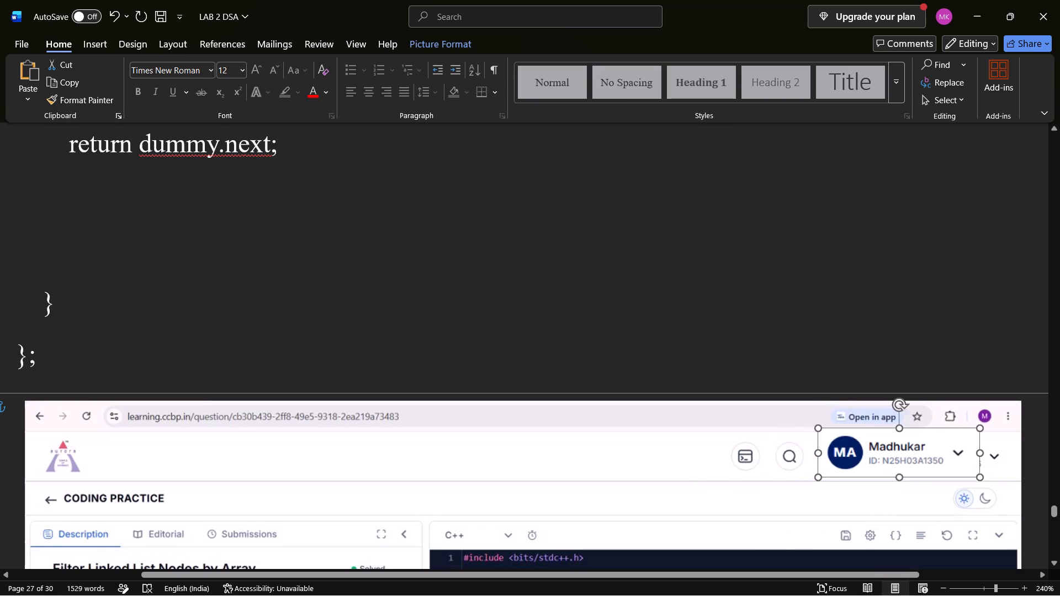
left_click_drag(907, 460, 939, 461)
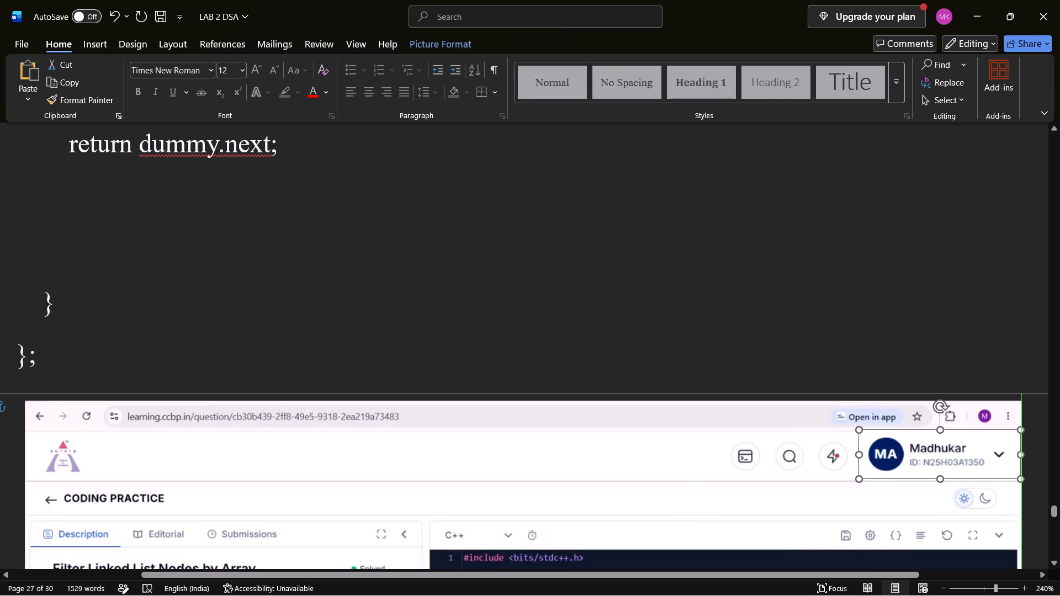
left_click_drag(939, 461, 935, 462)
left_click(905, 343)
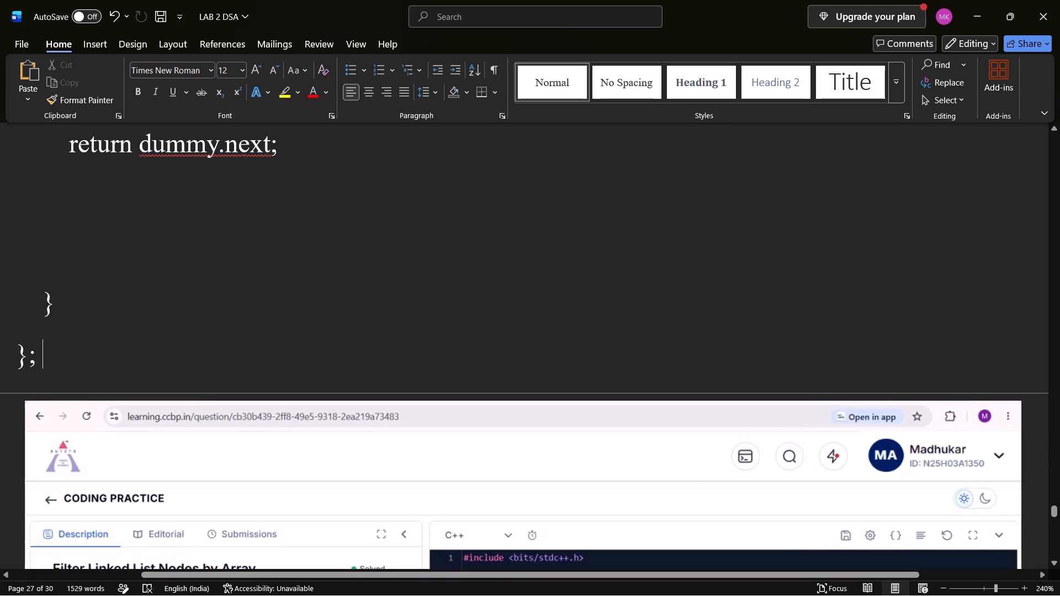
Slightly reduce the name-and-ID picture's height from its top edge in the Filter Linked List Nodes by Array screenshot.
left_click(934, 444)
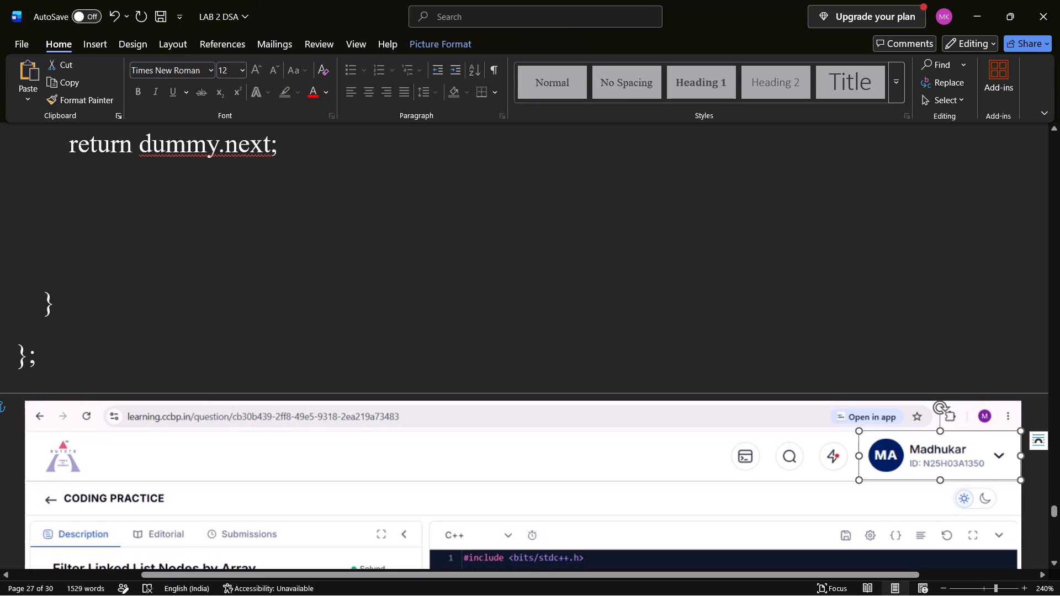
left_click(941, 432)
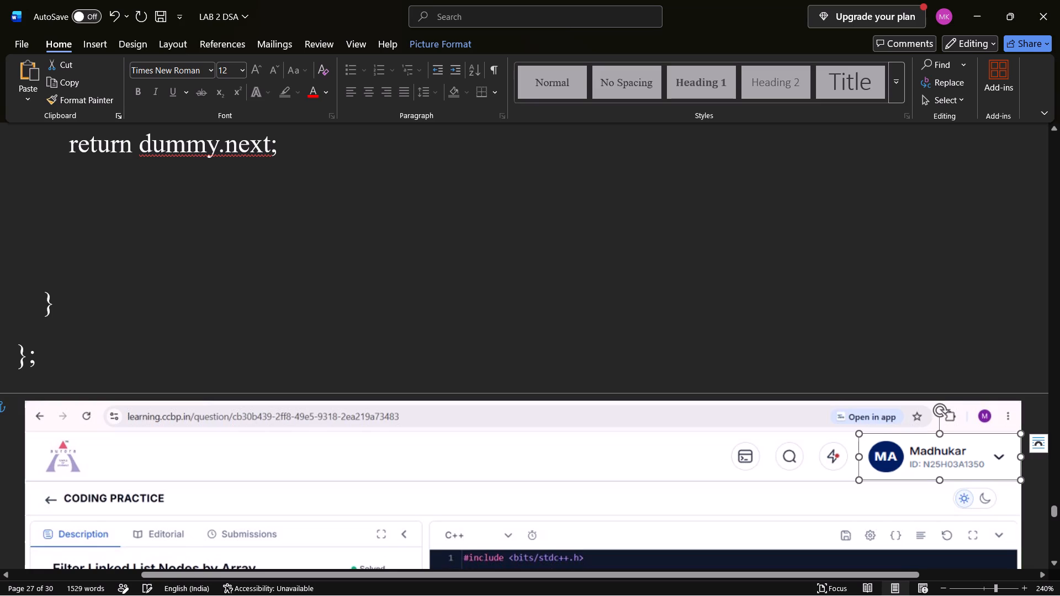
left_click_drag(834, 276, 845, 487)
left_click(833, 338)
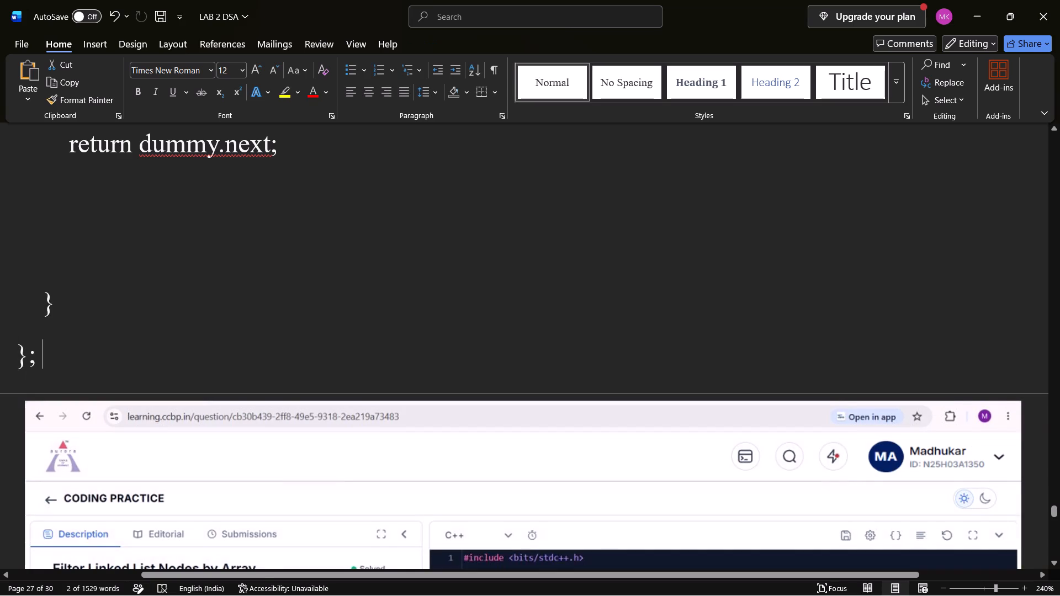
Paste the name-and-ID picture at the end of the code above the Convert Array To Doubly Linked List screenshot and reduce its height to about 0.7 cm.
scroll(751, 393, "down", 3)
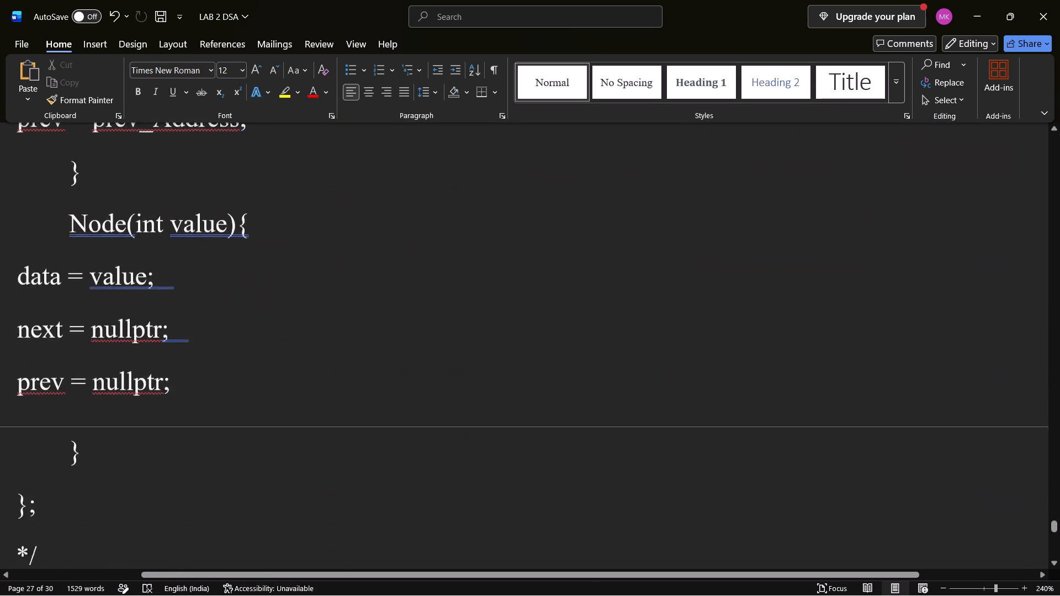
scroll(751, 393, "down", 3)
scroll(751, 393, "up", 1)
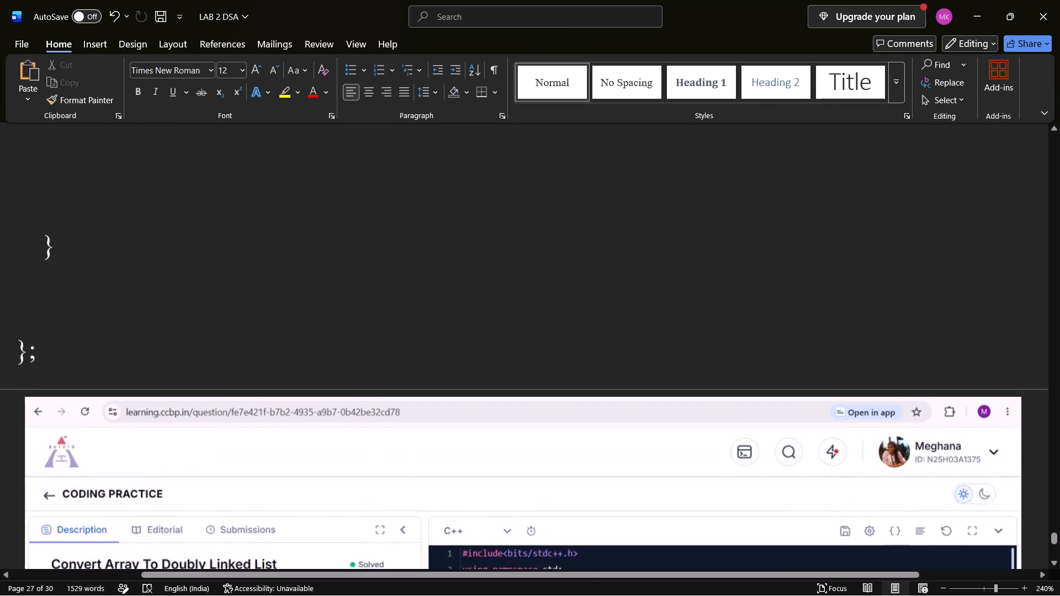
left_click(639, 385)
key("ctrl+v")
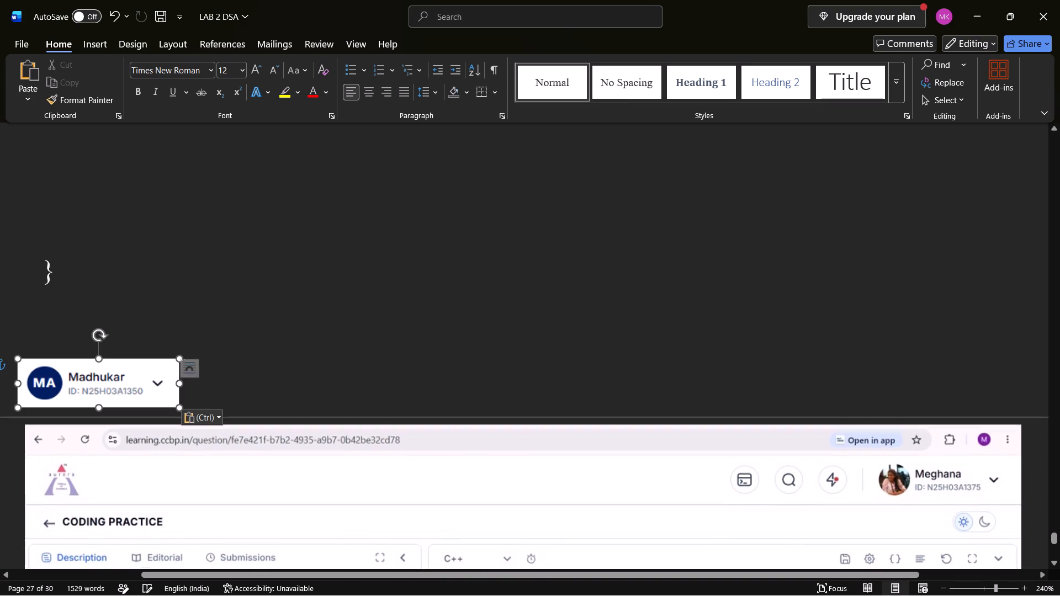
left_click(99, 360)
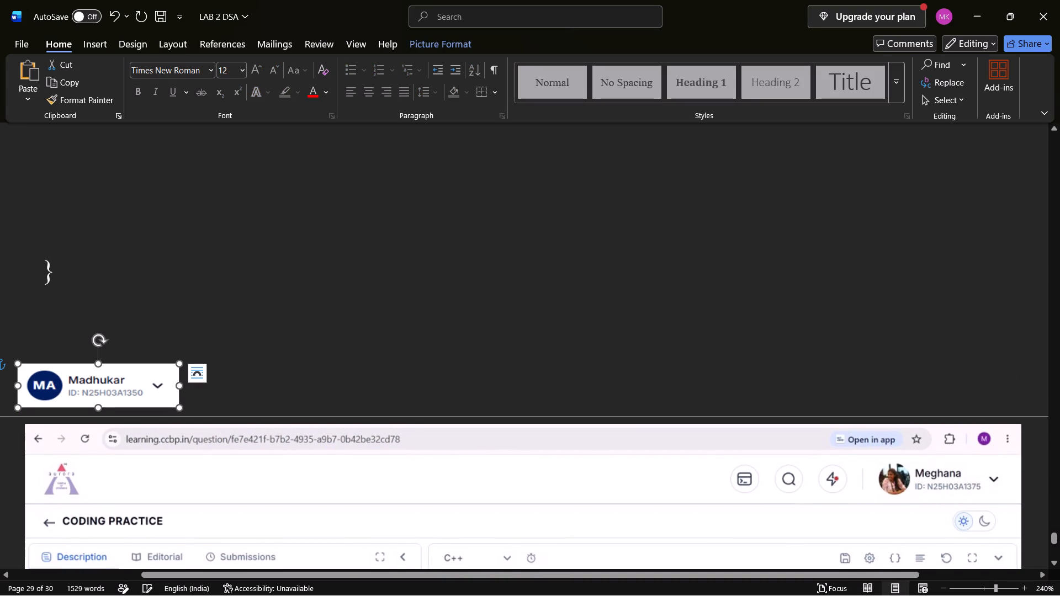
Place the pasted name-and-ID picture over the account area in the Convert Array To Doubly Linked List screenshot, aligned with the screenshot's outer edge.
left_click(116, 397)
left_click_drag(116, 397, 135, 398)
left_click_drag(135, 398, 683, 482)
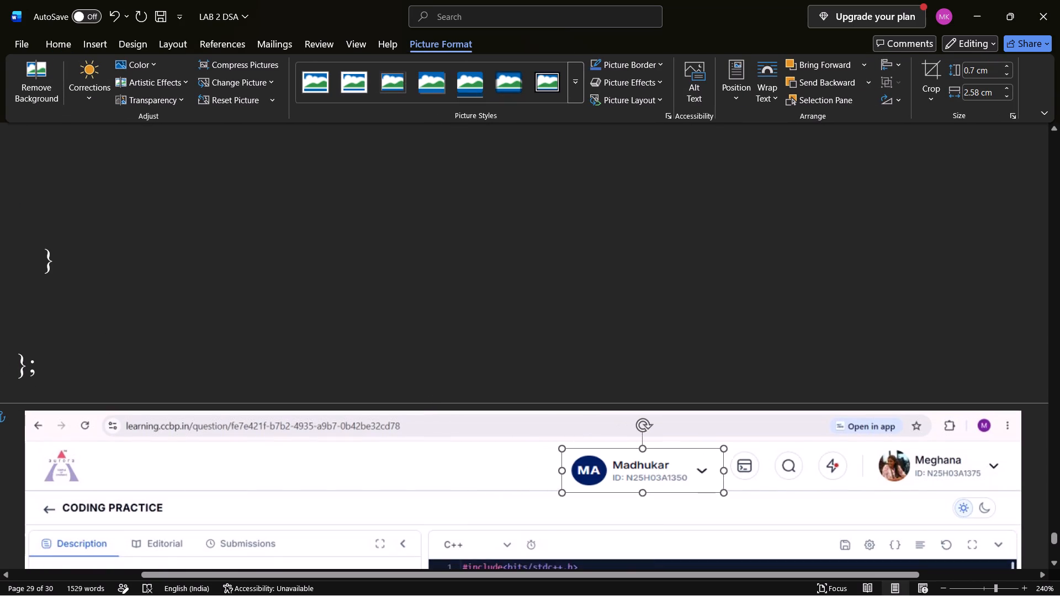
left_click_drag(683, 482, 910, 482)
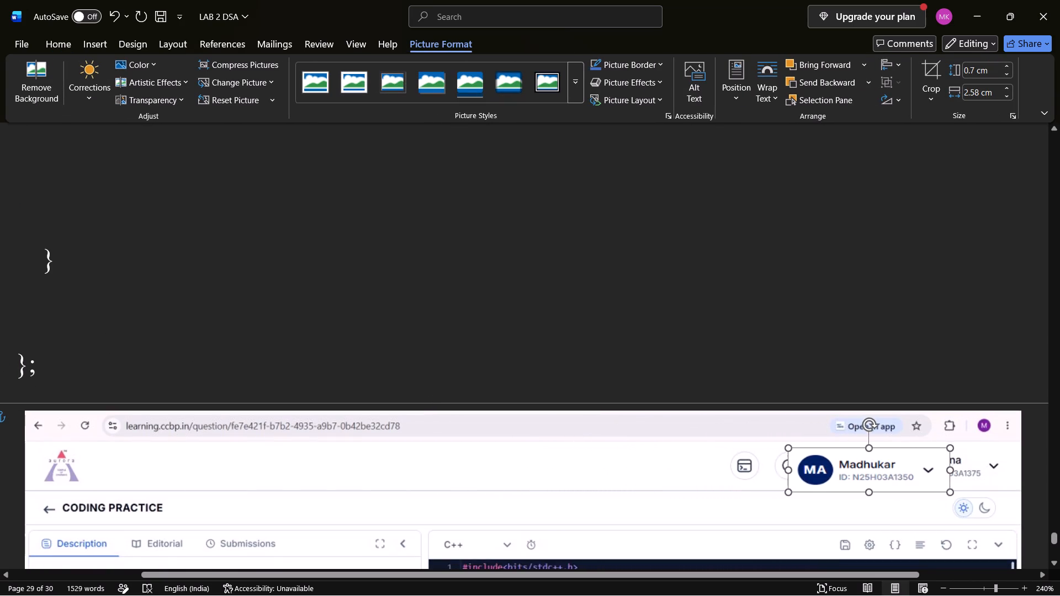
left_click_drag(910, 482, 984, 481)
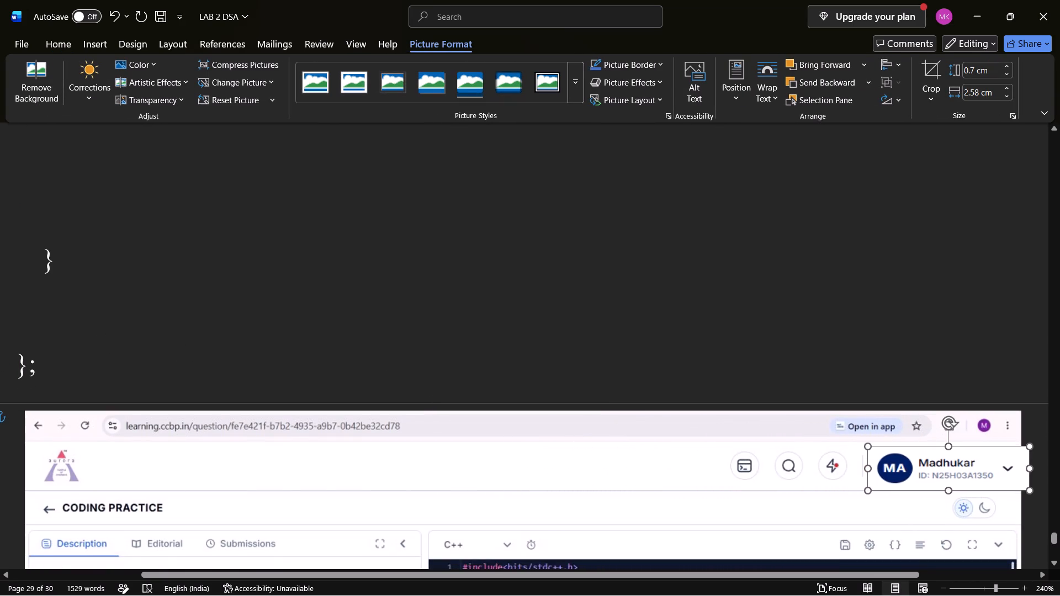
left_click_drag(984, 481, 973, 477)
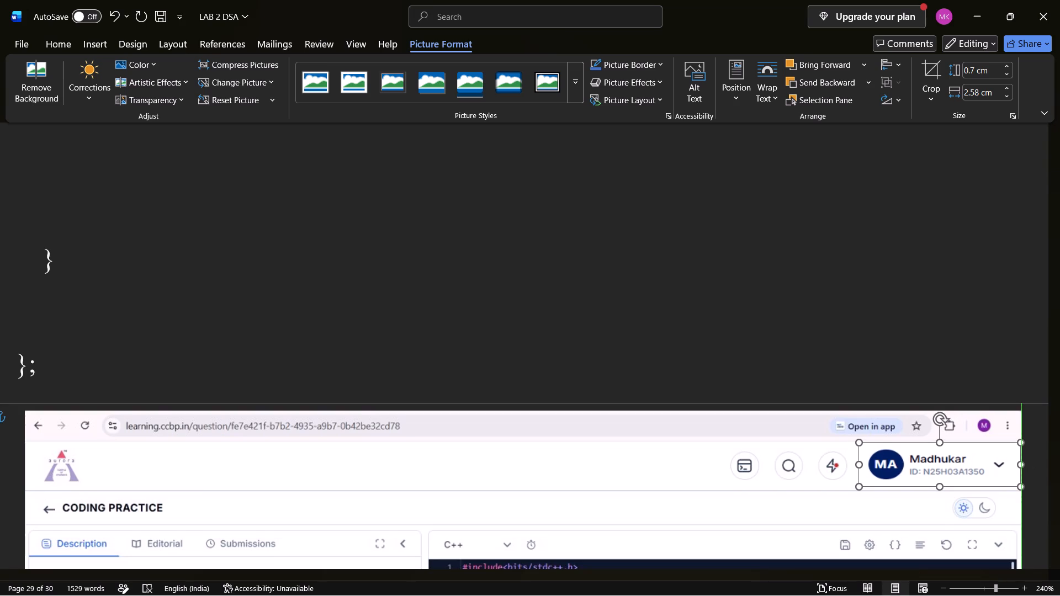
left_click_drag(973, 477, 964, 478)
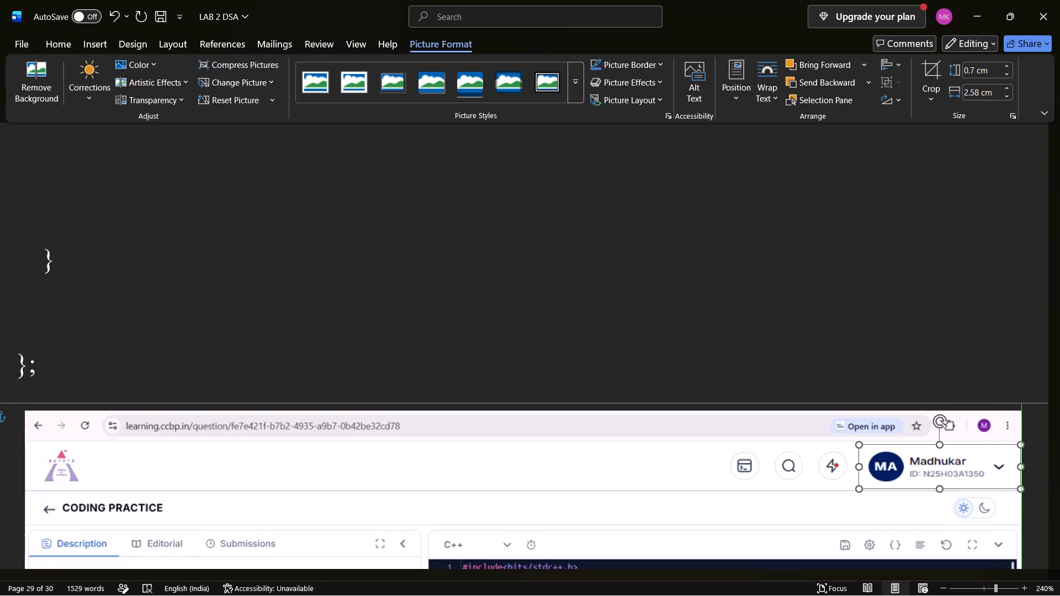
left_click_drag(964, 478, 963, 478)
left_click(919, 307)
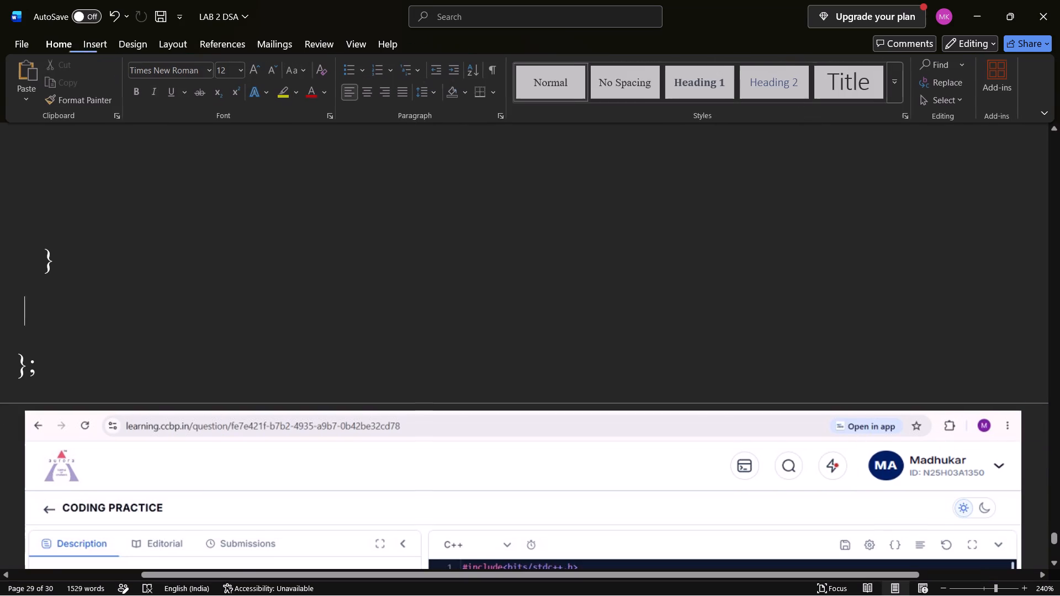
Review the account areas in the coding screenshots from the Convert Array To Doubly Linked List question back to Delete Kth Node.
scroll(857, 459, "down", 13)
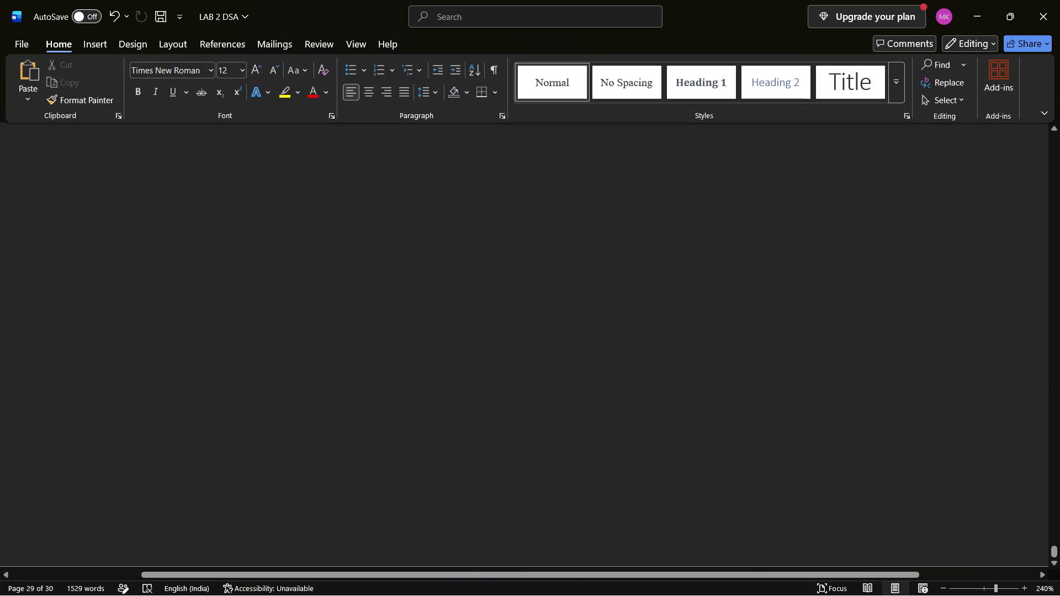
scroll(857, 459, "down", 5, "ctrl")
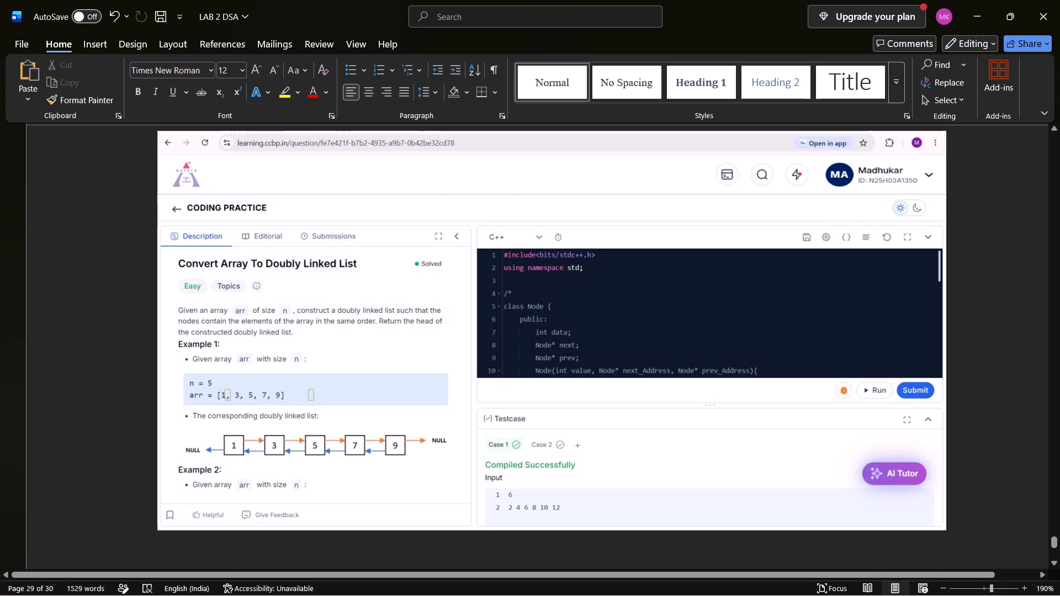
scroll(857, 459, "down", 3, "ctrl")
scroll(857, 459, "up", 2)
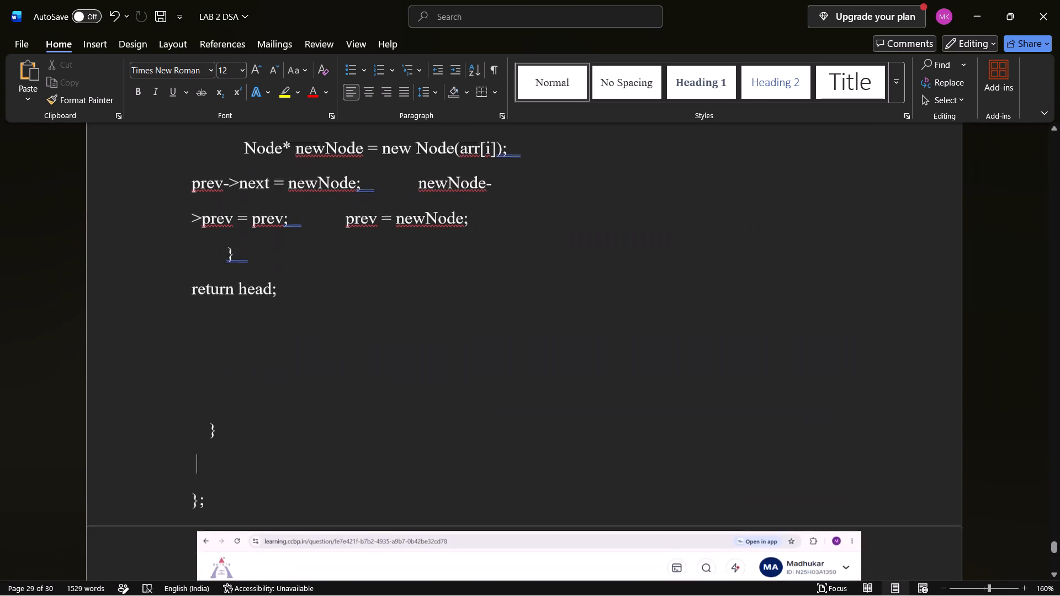
scroll(857, 459, "up", 6)
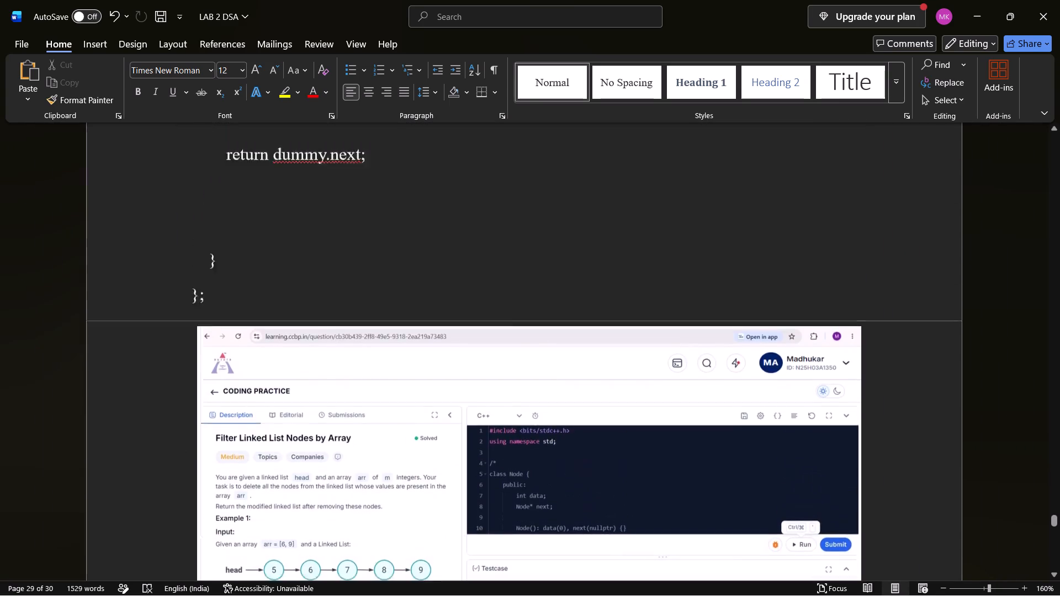
scroll(857, 459, "up", 4)
scroll(857, 459, "down", 2)
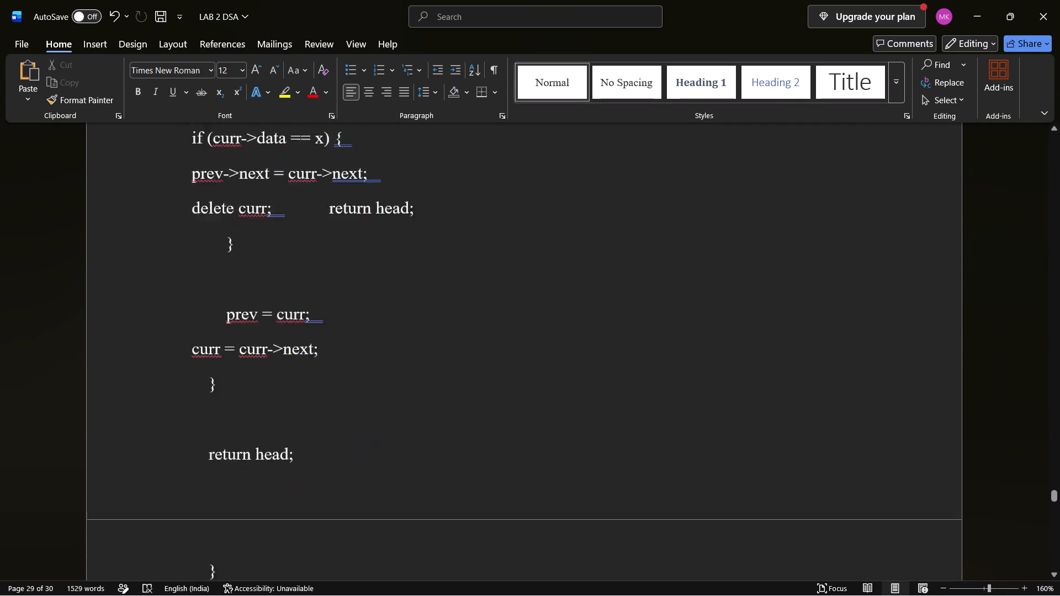
scroll(857, 459, "down", 1)
scroll(857, 459, "up", 3)
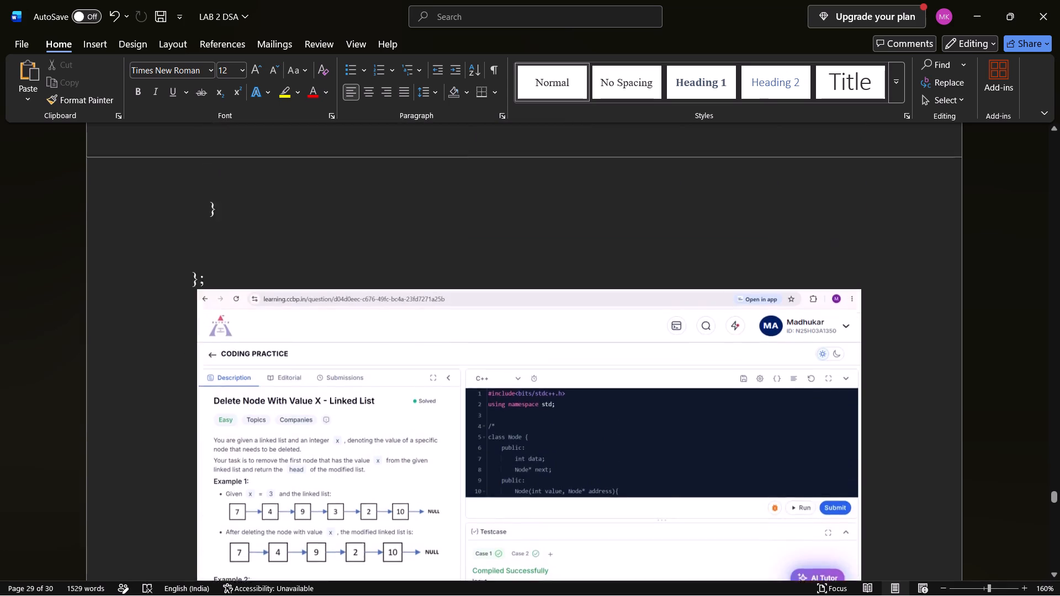
scroll(857, 459, "up", 4)
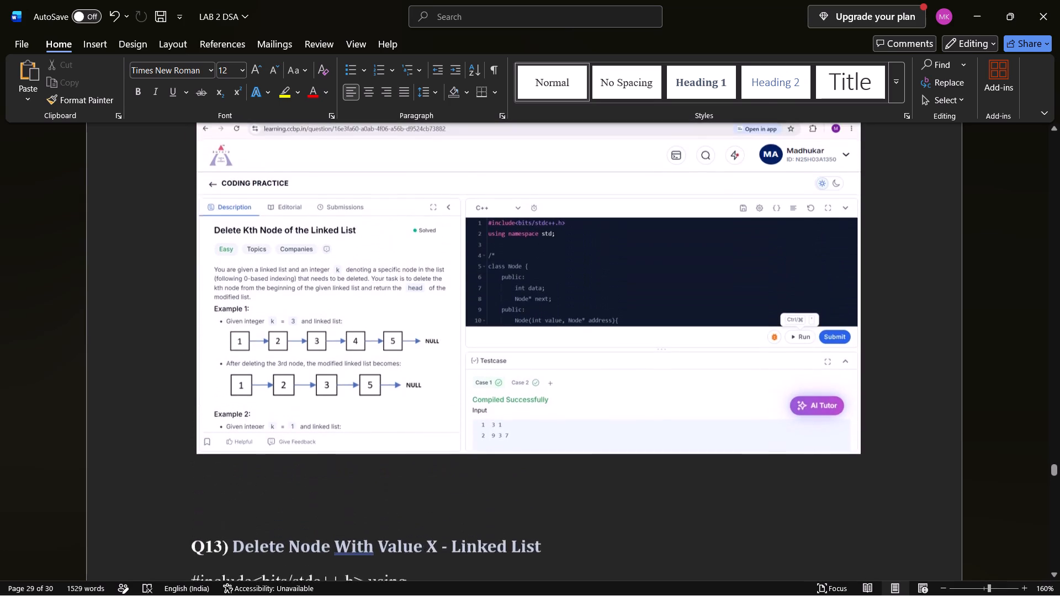
scroll(857, 459, "up", 5)
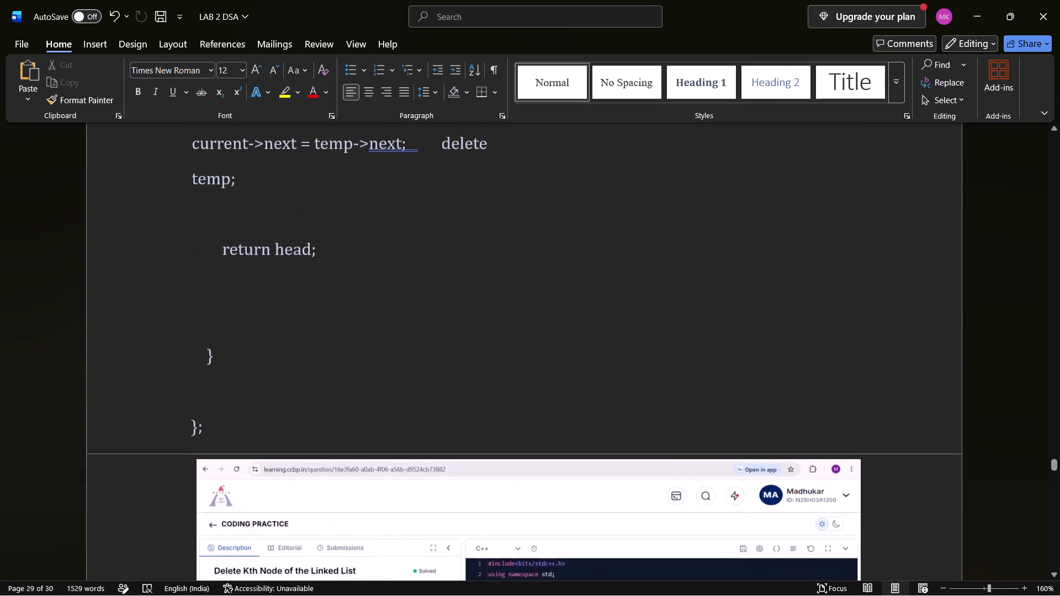
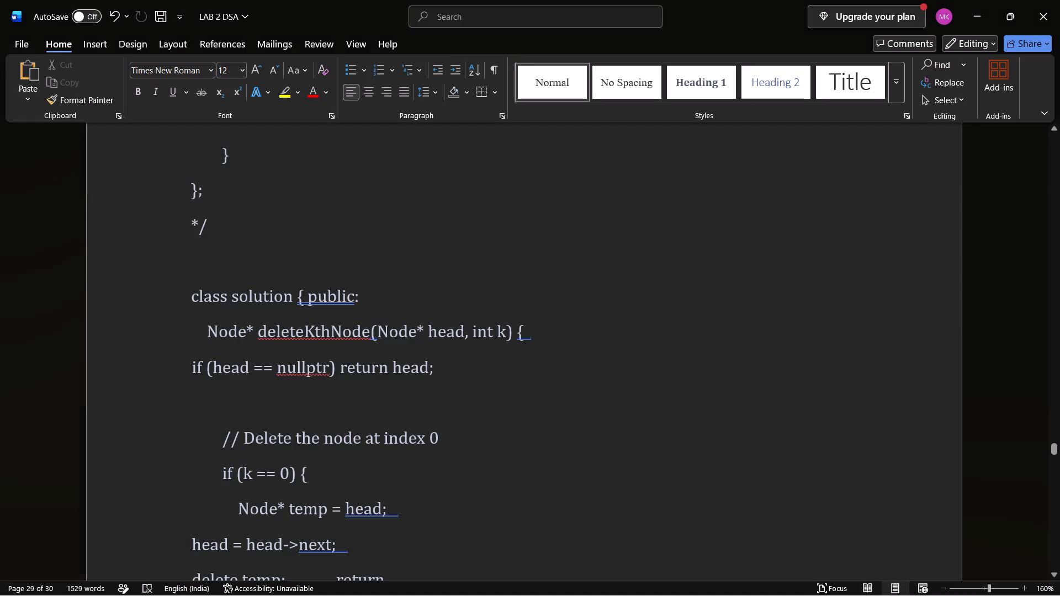
Switch to Chrome and look over the course cards on the Aurora University assessments page.
scroll(499, 313, "down", 2)
scroll(499, 313, "up", 16)
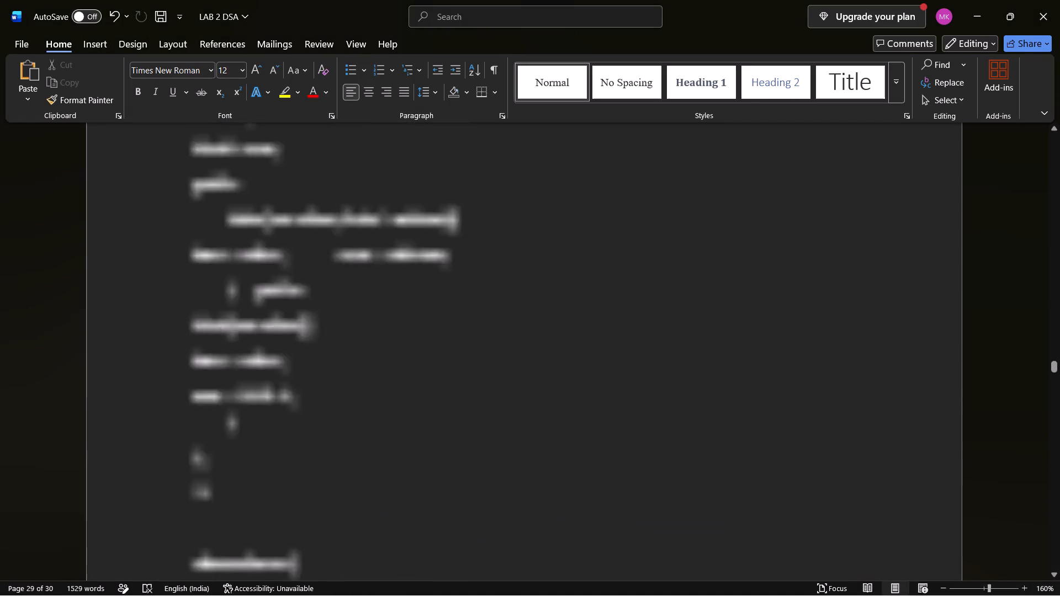
scroll(637, 404, "down", 2)
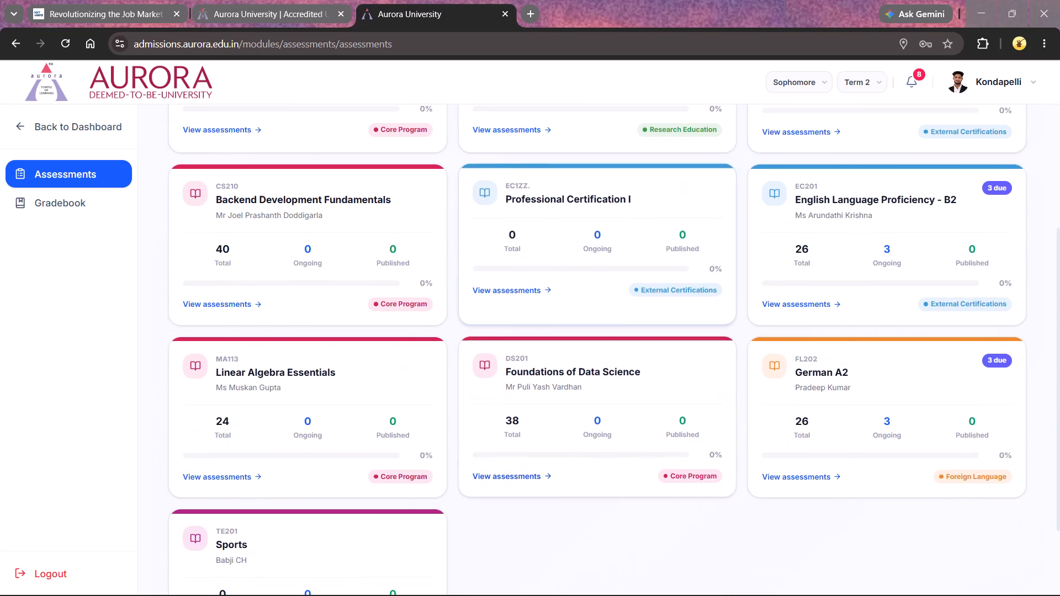
scroll(637, 404, "down", 2)
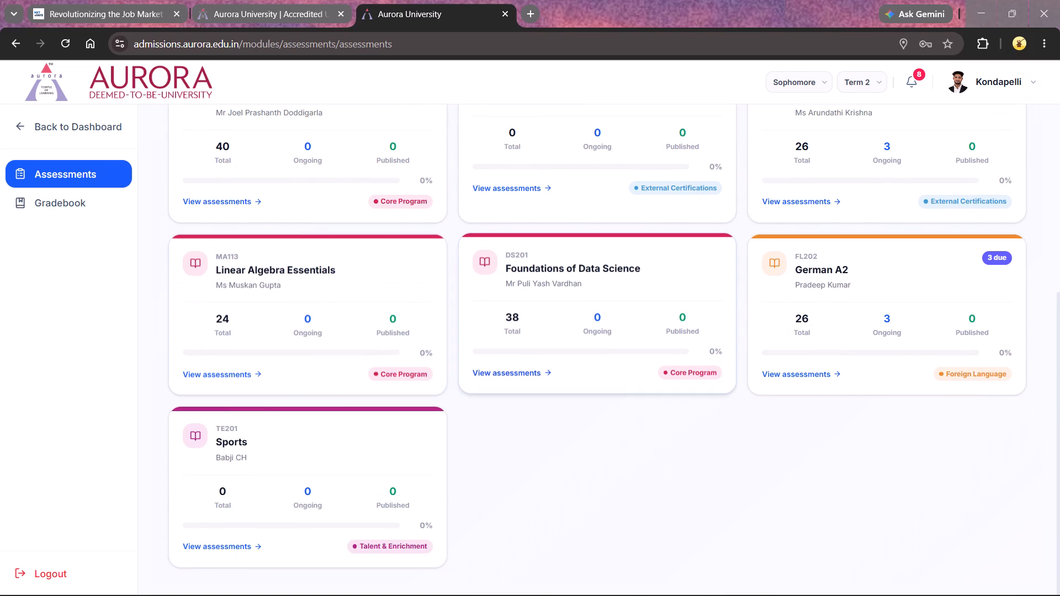
scroll(623, 290, "up", 1)
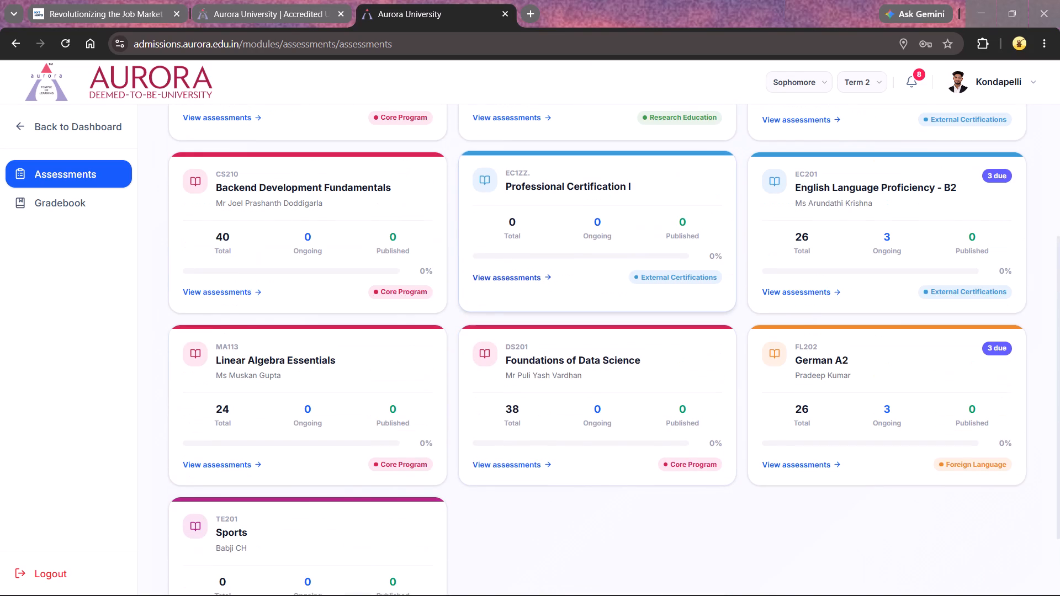
scroll(623, 290, "up", 4)
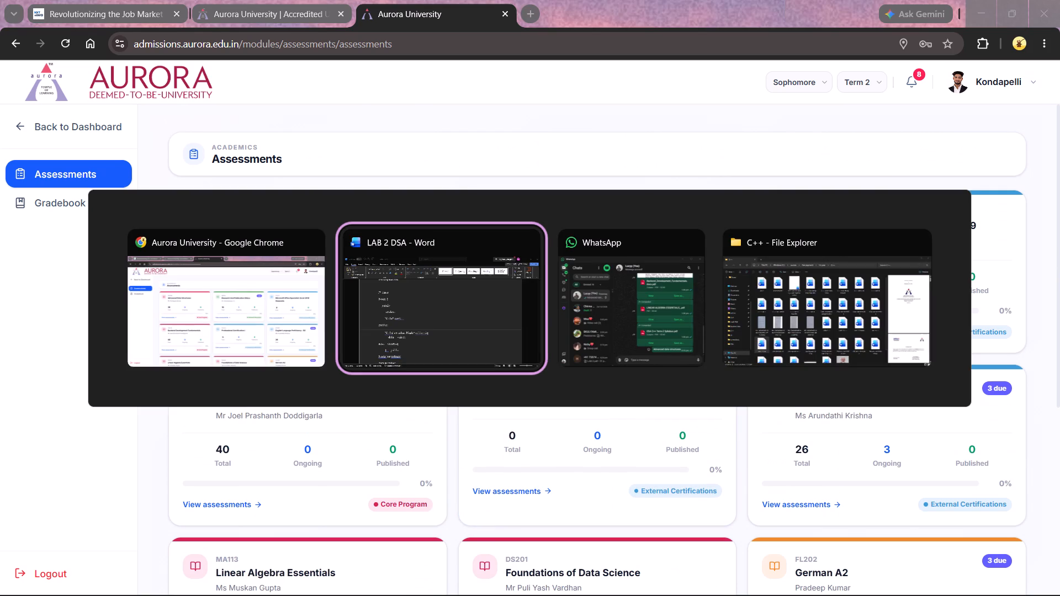
Return to the LAB 2 DSA document in Word and review it back to the cover, certificate and start of Q1.
scroll(682, 255, "up", 5)
scroll(682, 255, "down", 1)
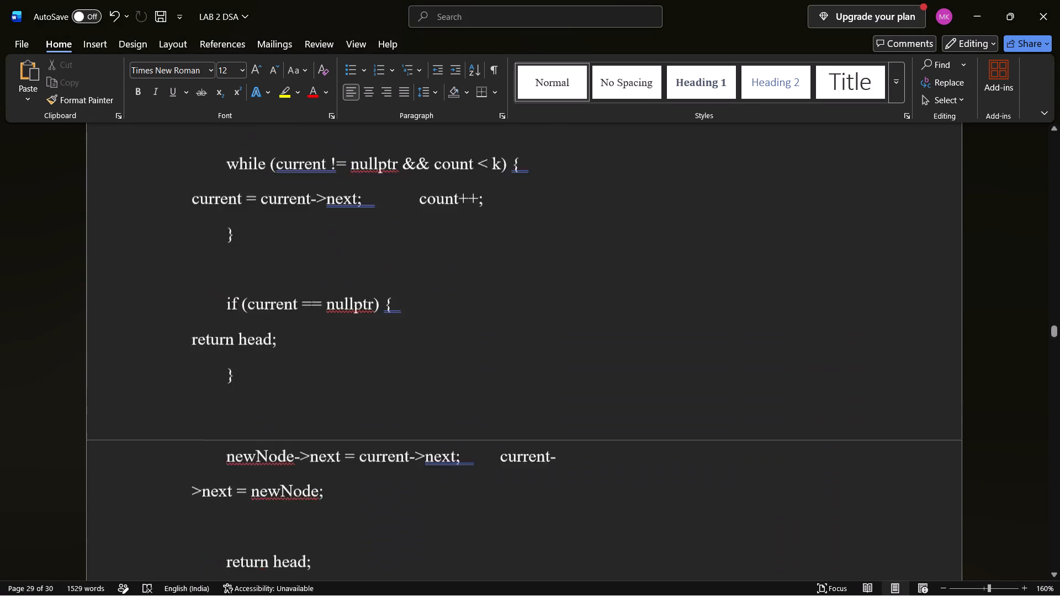
scroll(682, 255, "down", 1)
scroll(682, 255, "up", 8)
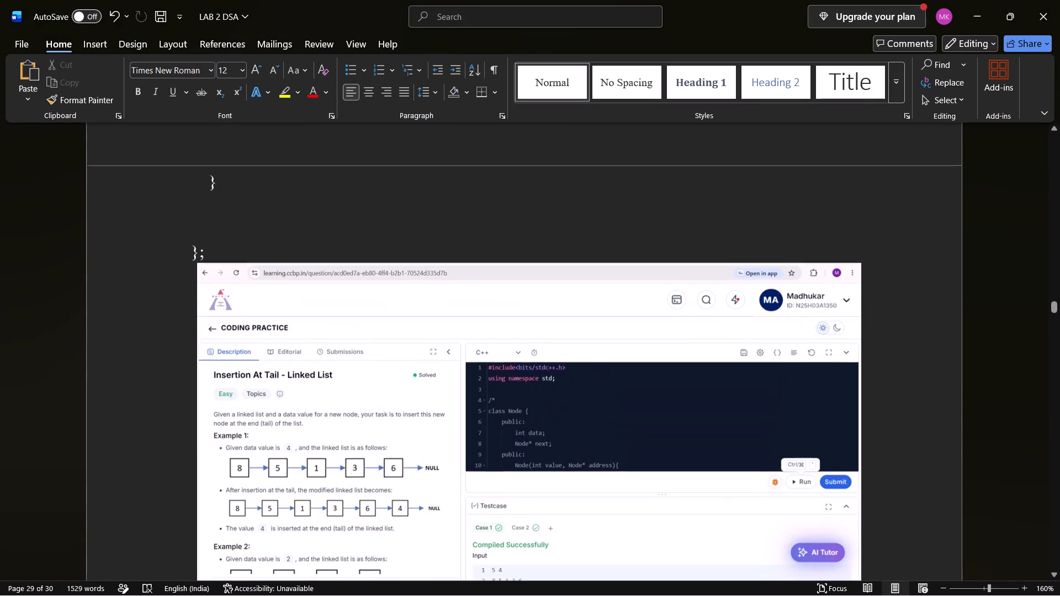
scroll(682, 255, "up", 15)
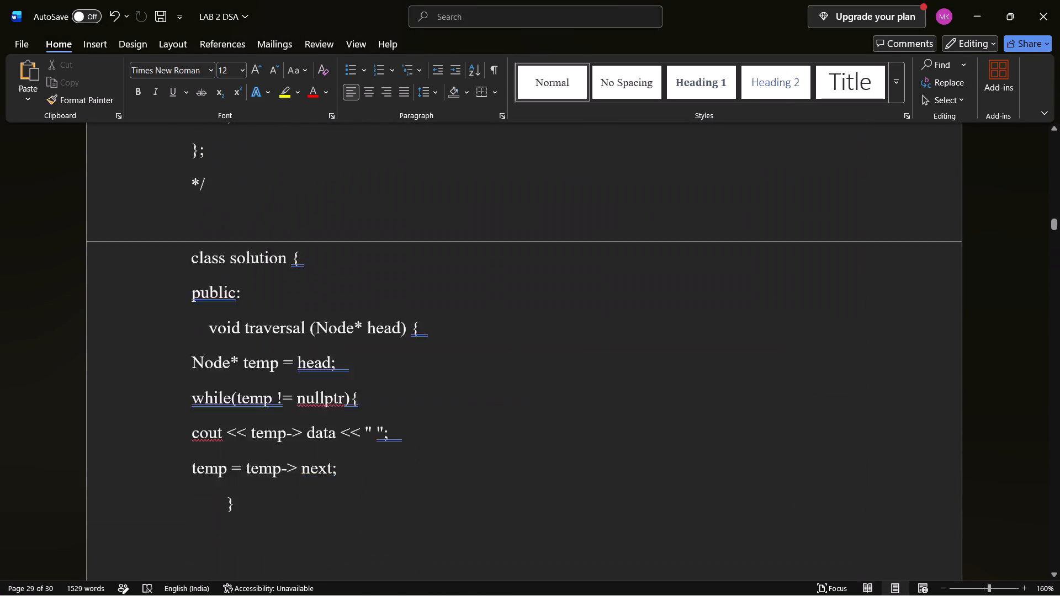
scroll(682, 255, "up", 13)
scroll(682, 255, "down", 1)
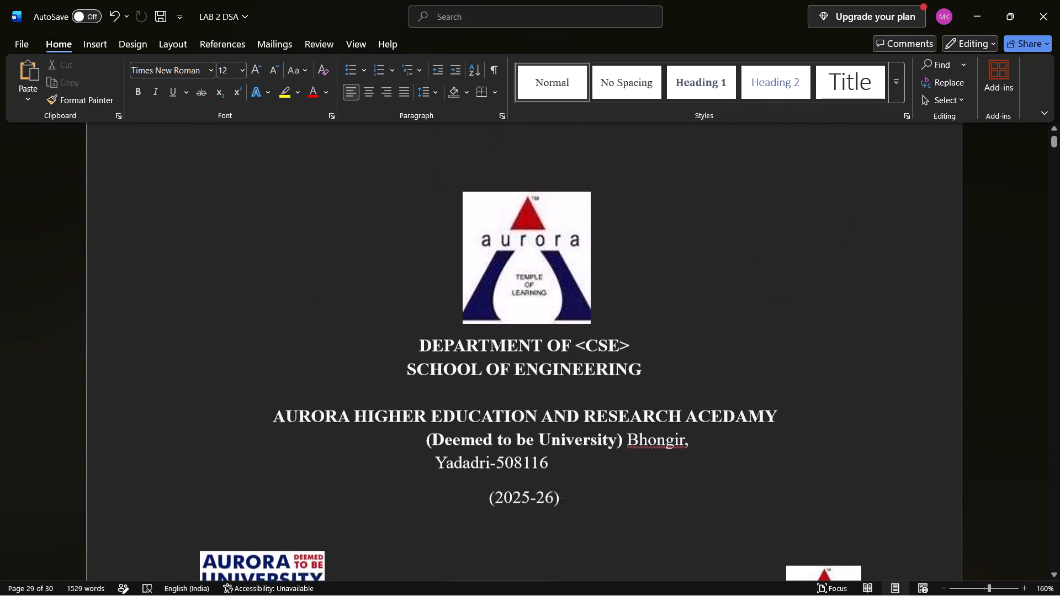
scroll(682, 255, "down", 4)
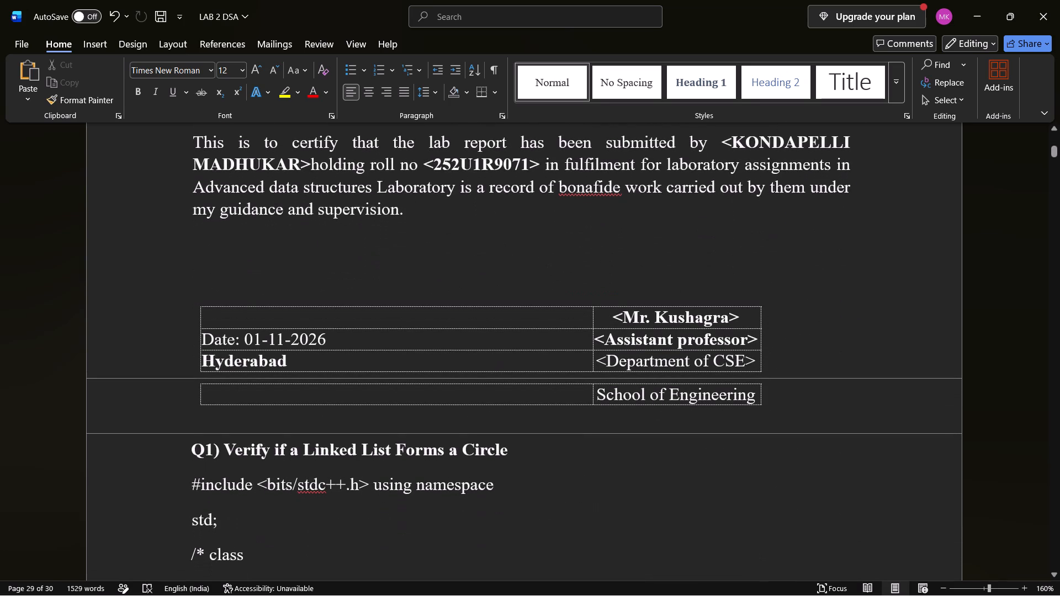
scroll(682, 255, "down", 3)
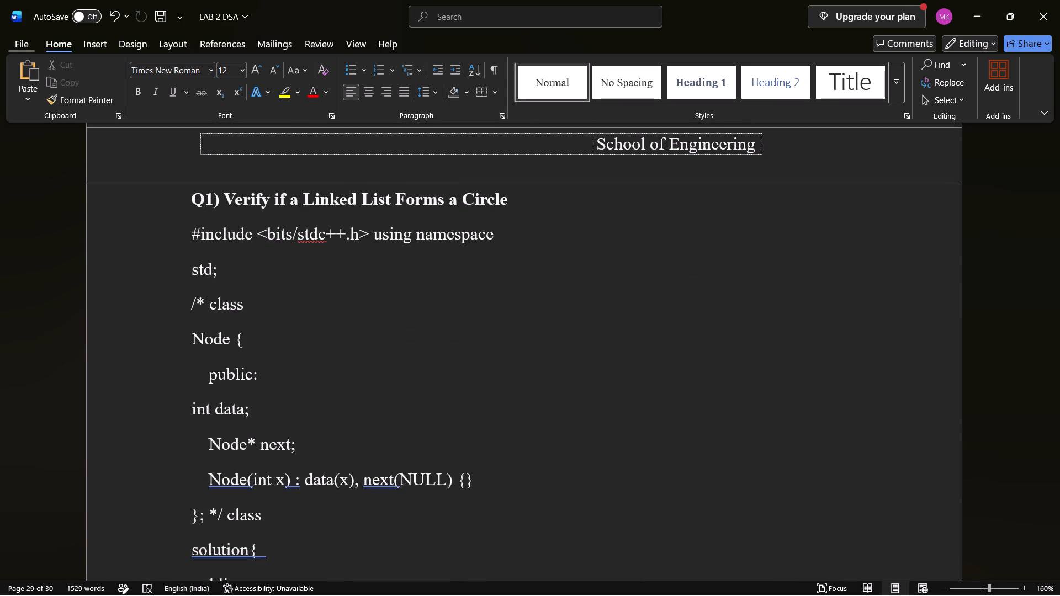
Start saving a copy of the report on this PC and choose the C++ folder as its location.
left_click(21, 50)
double_click(78, 256)
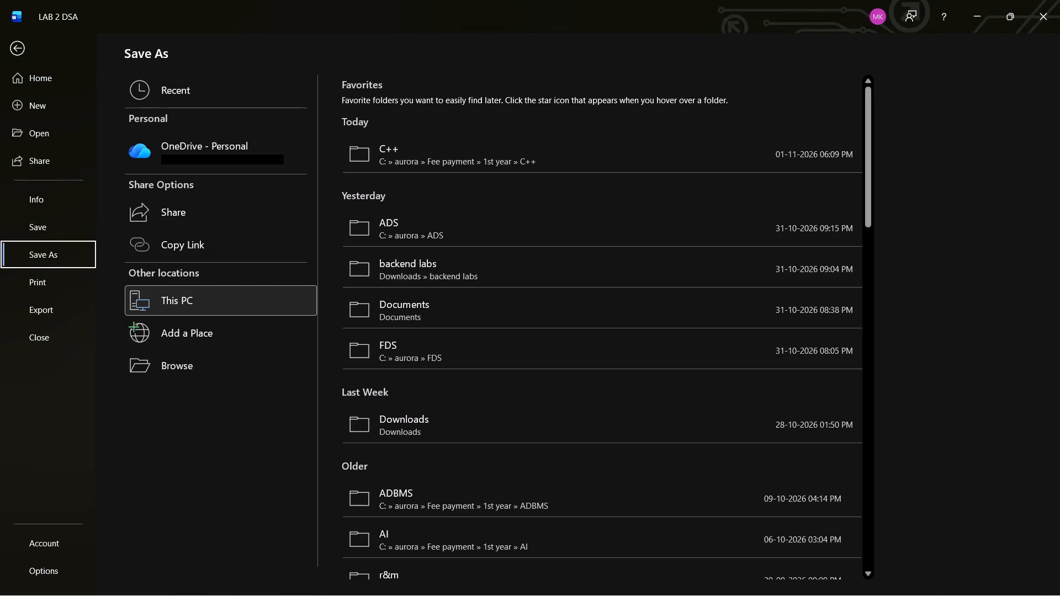
double_click(204, 290)
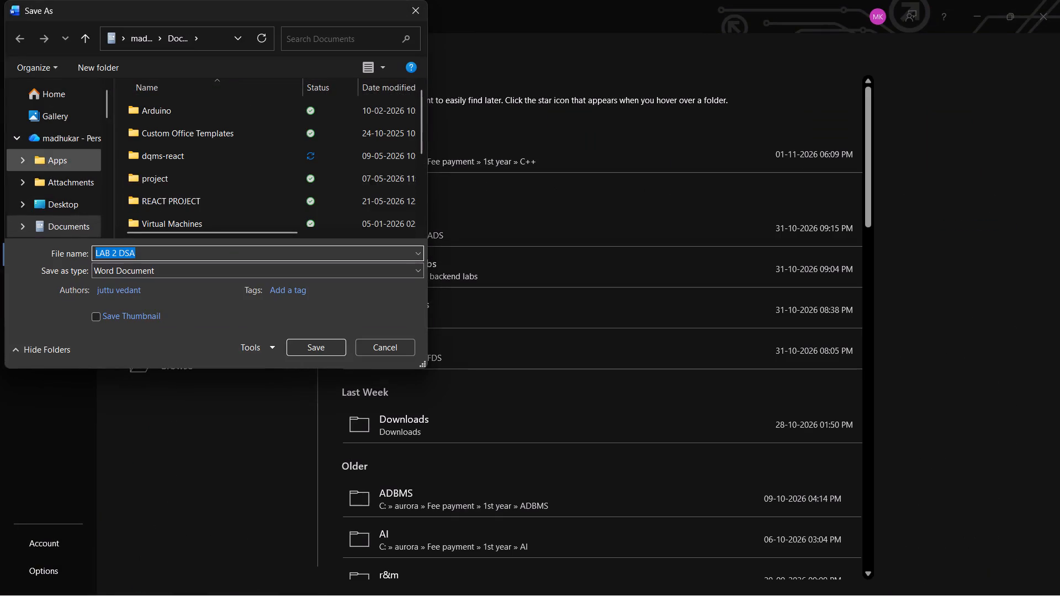
scroll(88, 170, "down", 1)
scroll(78, 107, "up", 1)
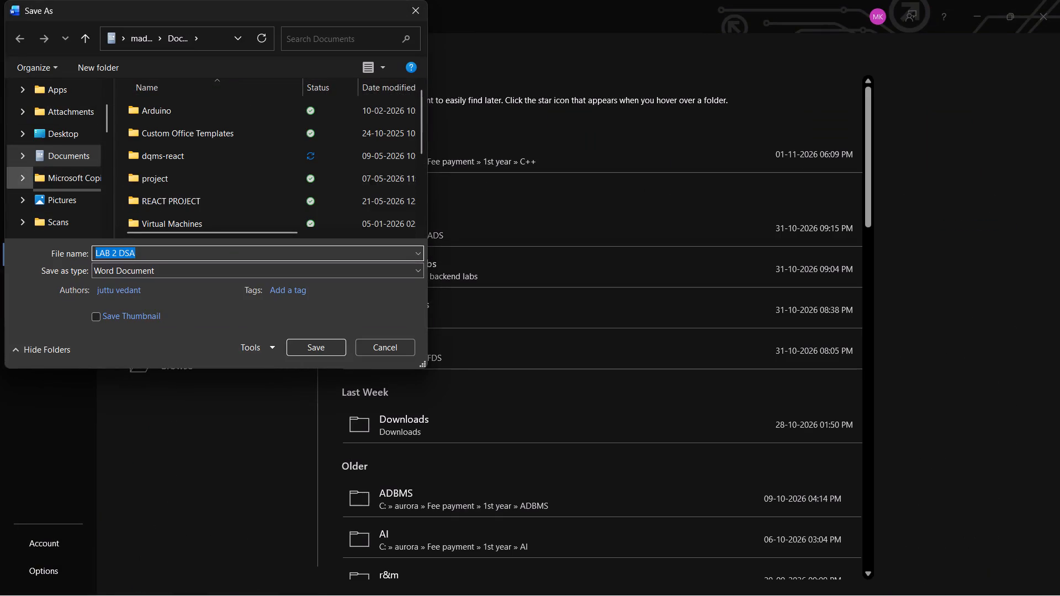
scroll(78, 120, "up", 1)
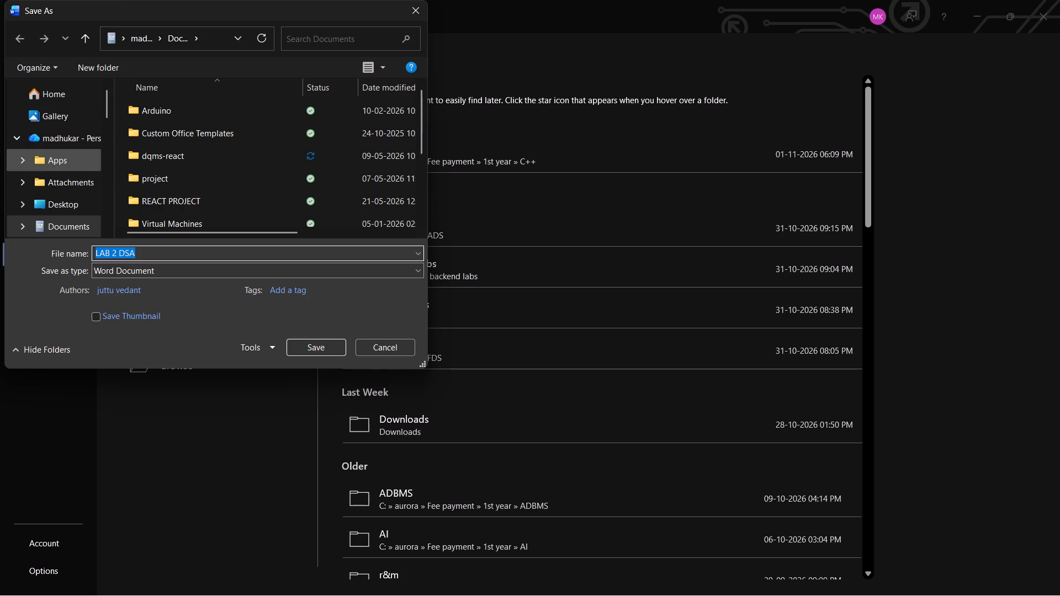
scroll(72, 153, "down", 1)
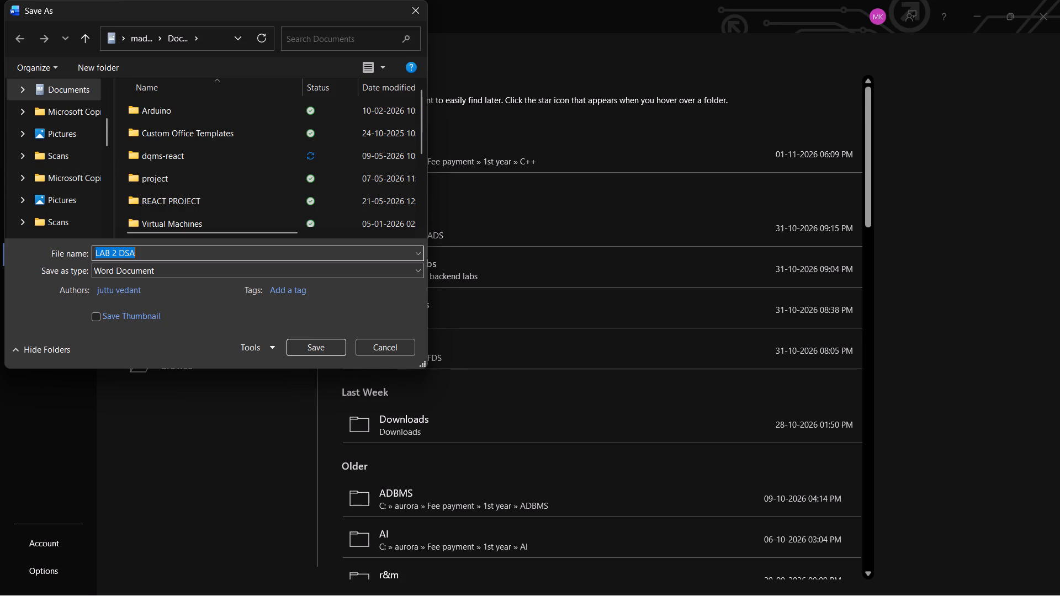
scroll(60, 109, "down", 1)
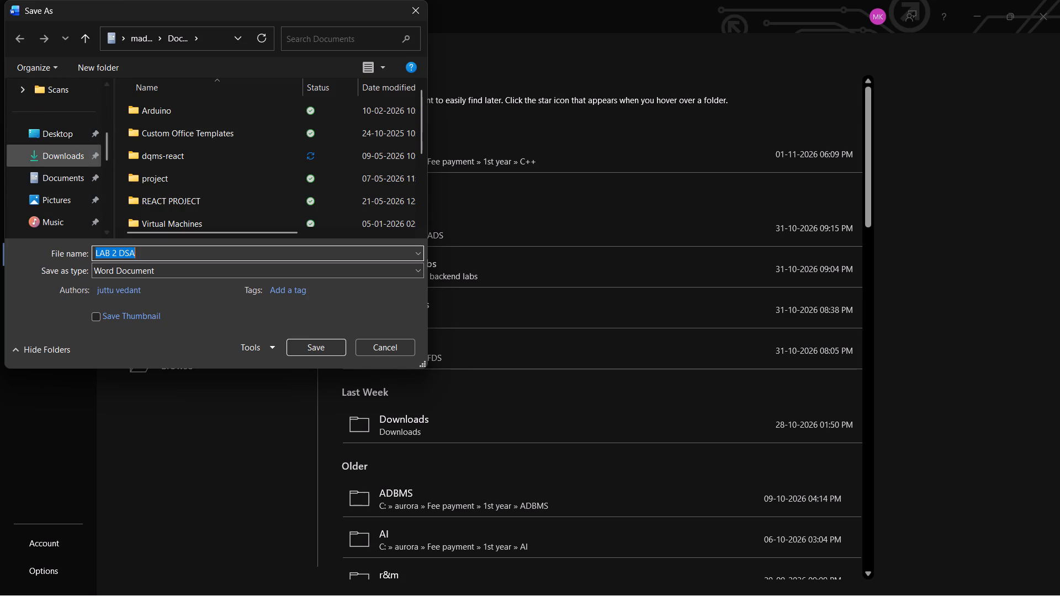
scroll(81, 157, "down", 1)
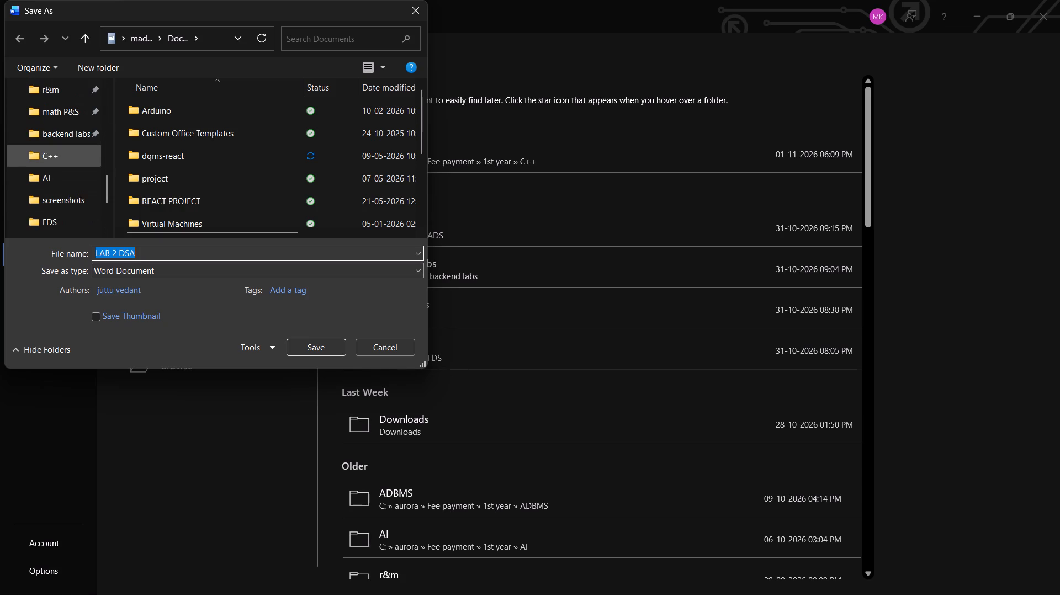
double_click(67, 157)
Save the report in the chosen folder as a PDF named LAB 2 DSA MADHUKAR.
left_click(196, 276)
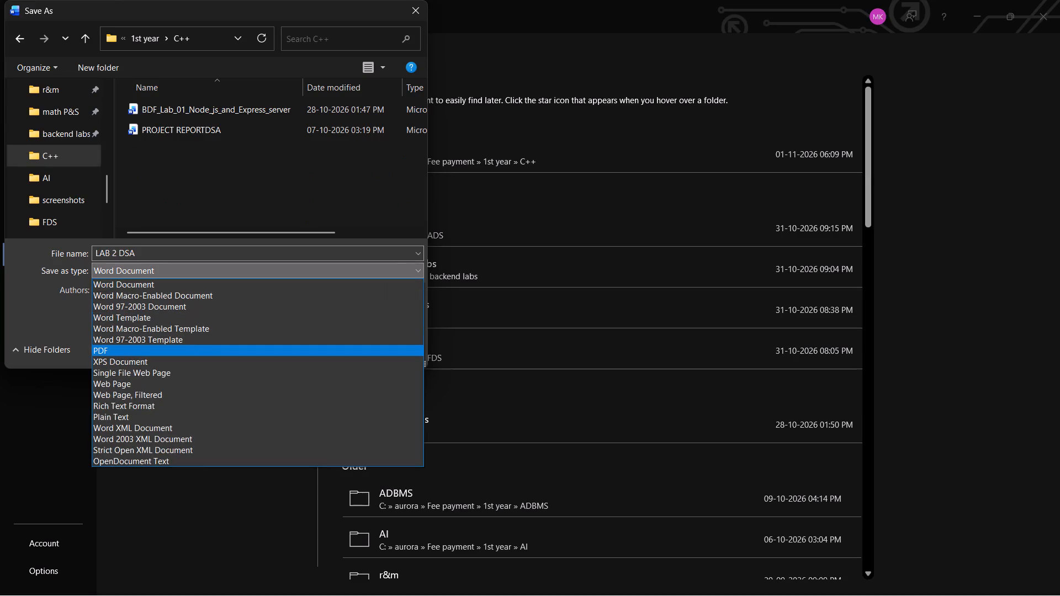
left_click(179, 353)
left_click(207, 254)
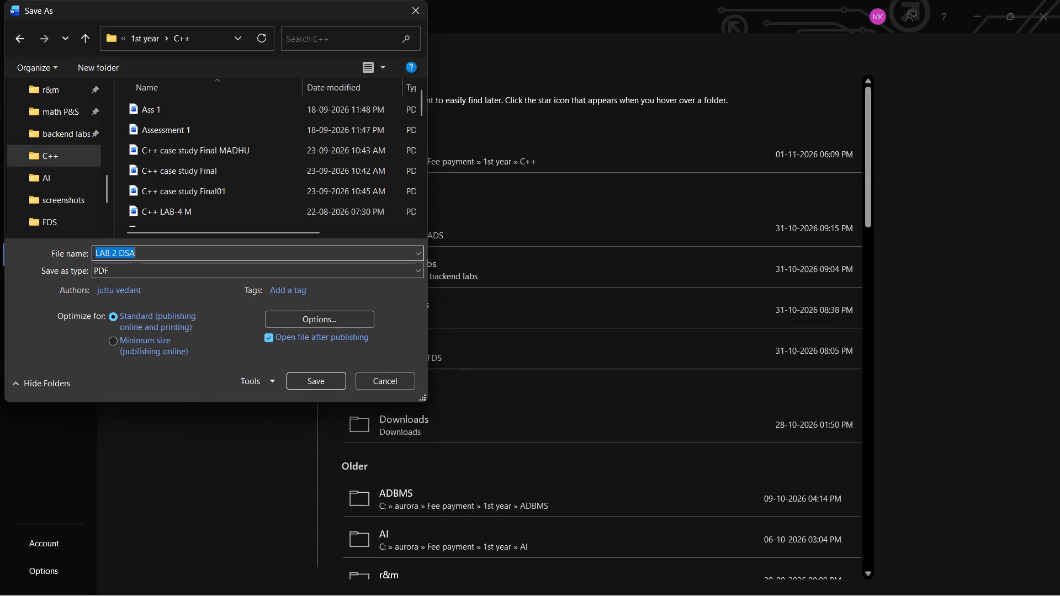
key("Right")
key("space")
type("MADHY")
key("BackSpace")
type("UKAR")
key("Return")
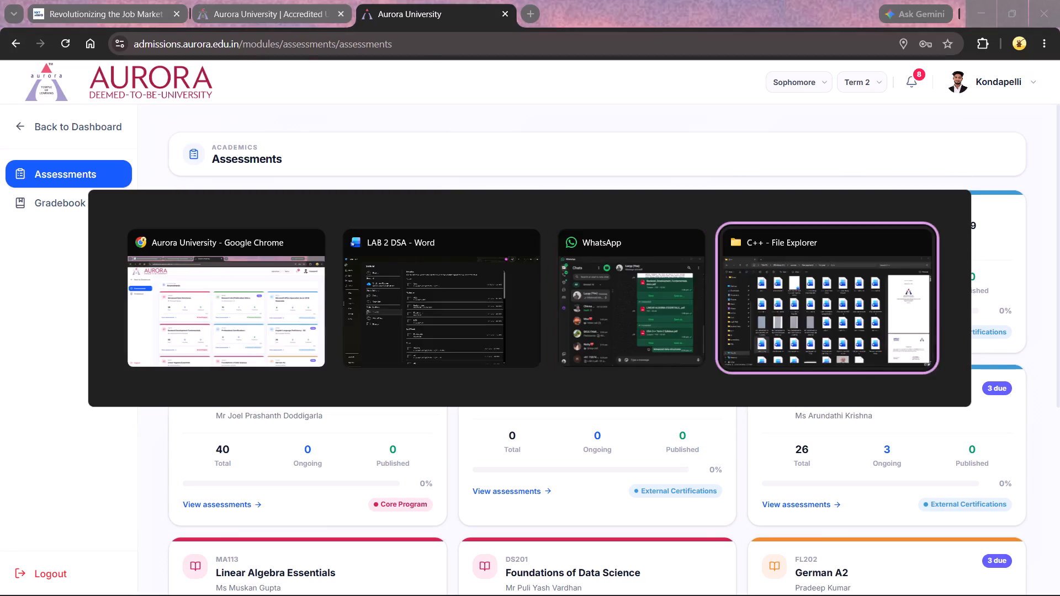
Switch to the C++ folder in File Explorer, refresh it and look for the LAB 2 DSA MADHUKAR file.
key("ctrl+shift+r")
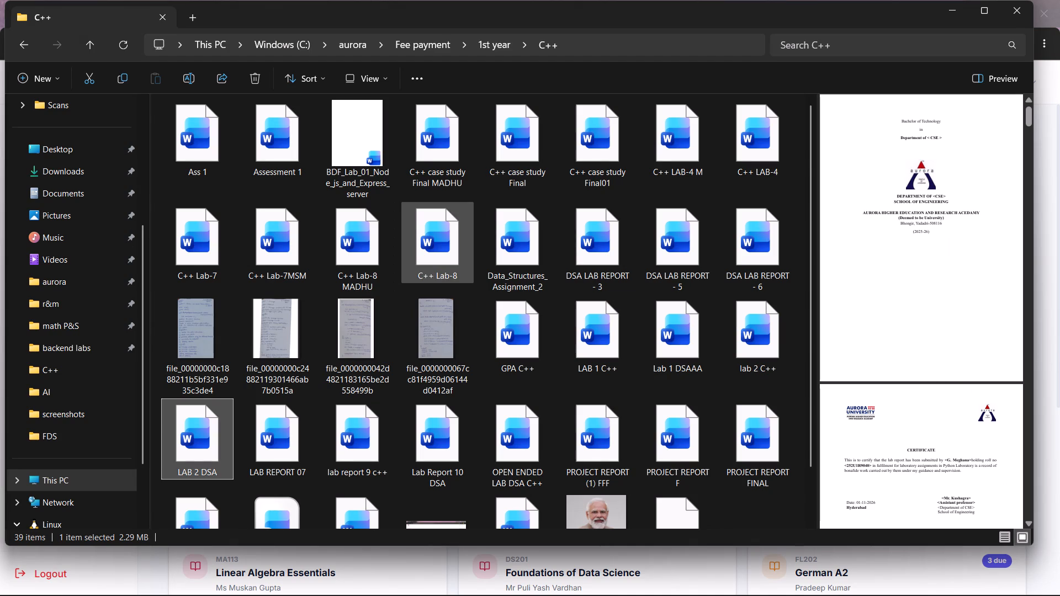
key("ctrl+shift+r")
key("ctrl+shift+r")
key("ctrl+shift+r")
key("ctrl+shift+r")
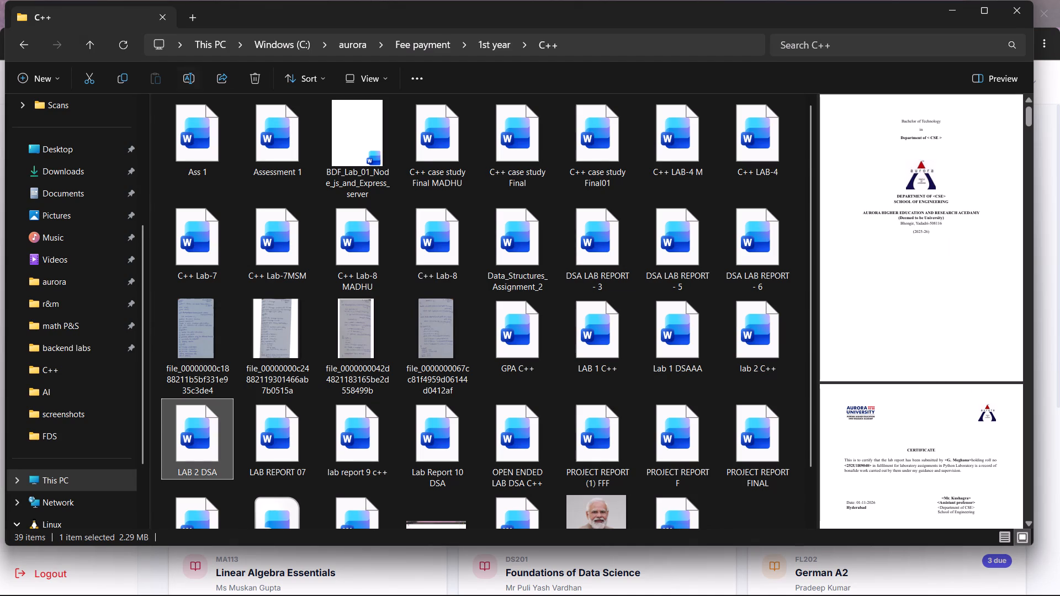
triple_click(130, 46)
triple_click(130, 46)
left_click(130, 46)
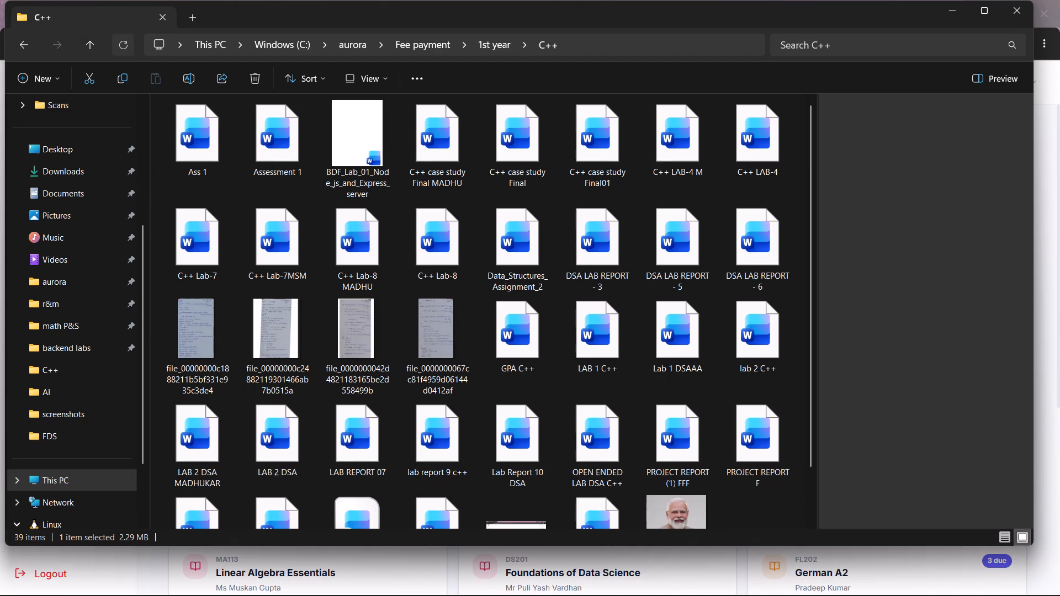
scroll(590, 339, "down", 2)
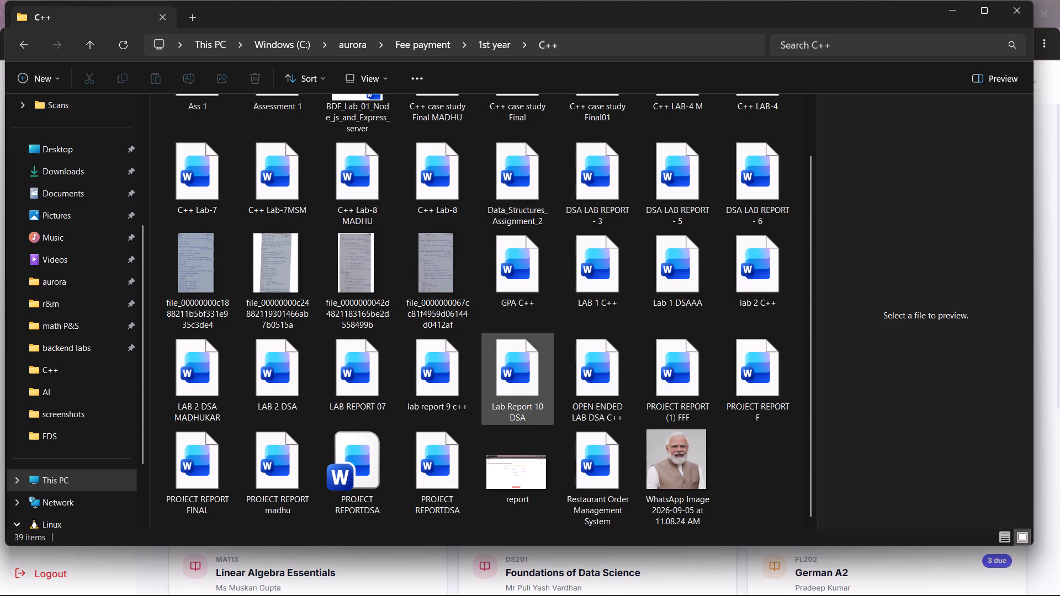
scroll(180, 299, "up", 1)
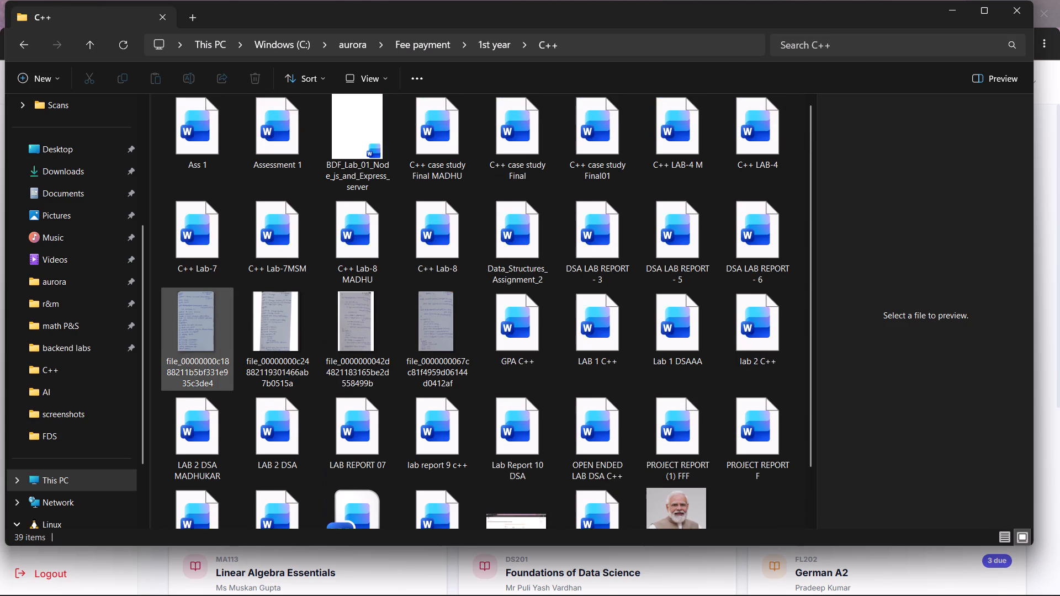
scroll(593, 260, "up", 1)
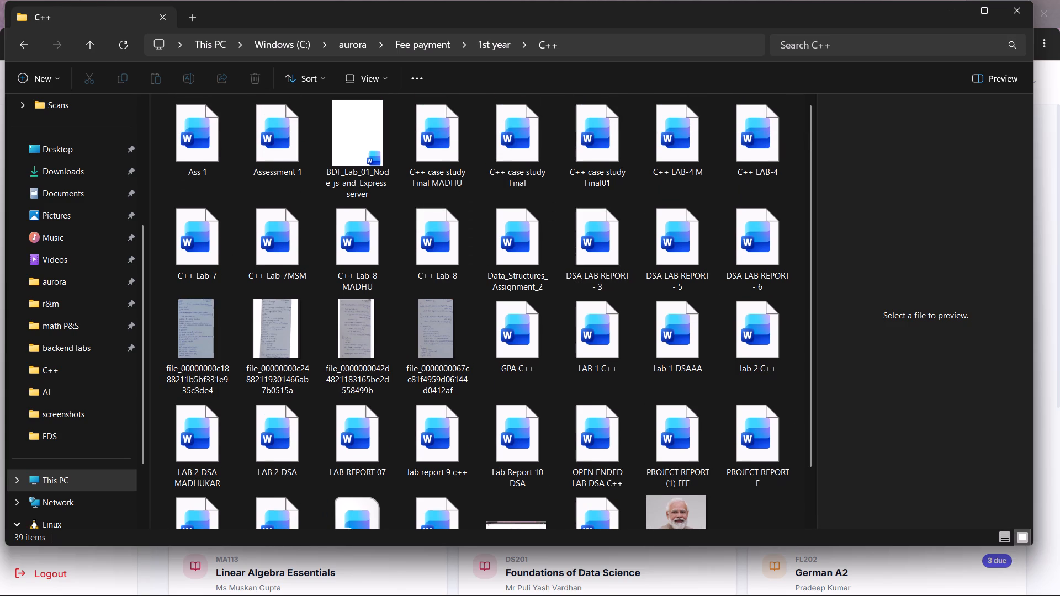
Open the file location of LAB 2 DSA MADHUKAR from the recent files in File Explorer's Home.
double_click(61, 361)
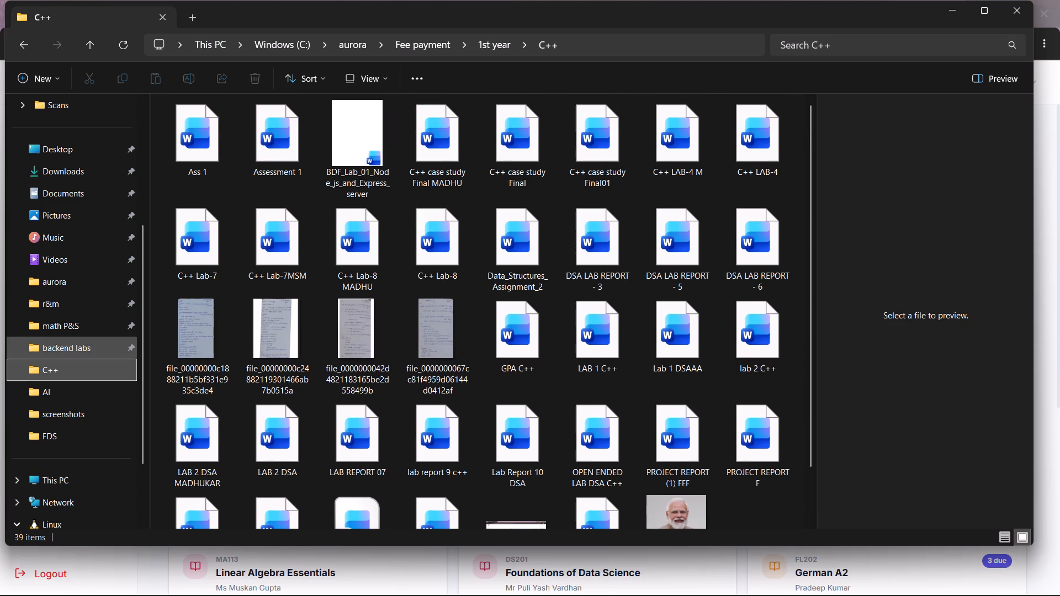
double_click(64, 286)
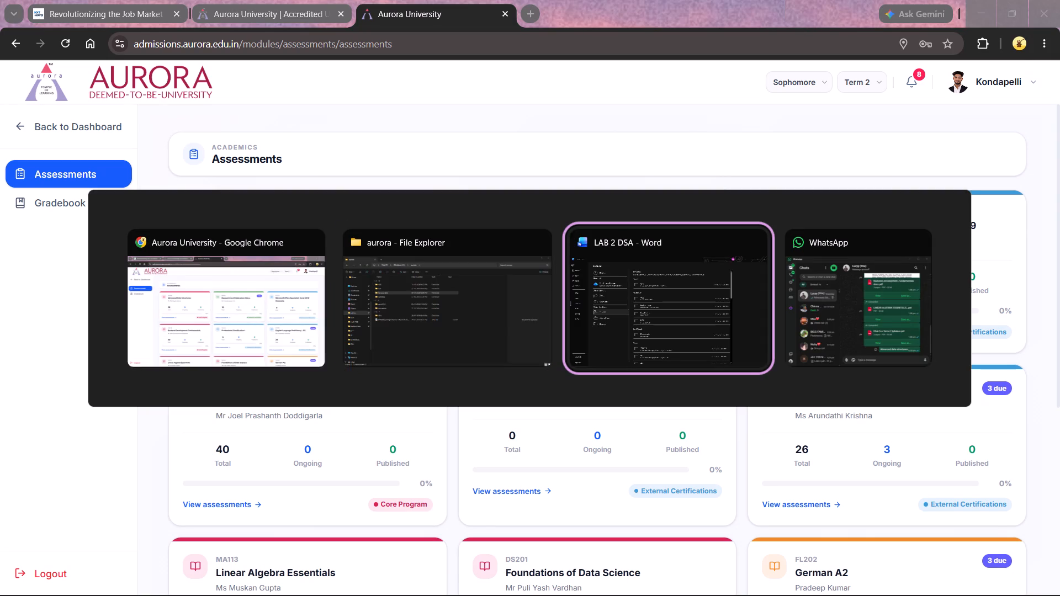
scroll(40, 151, "up", 2)
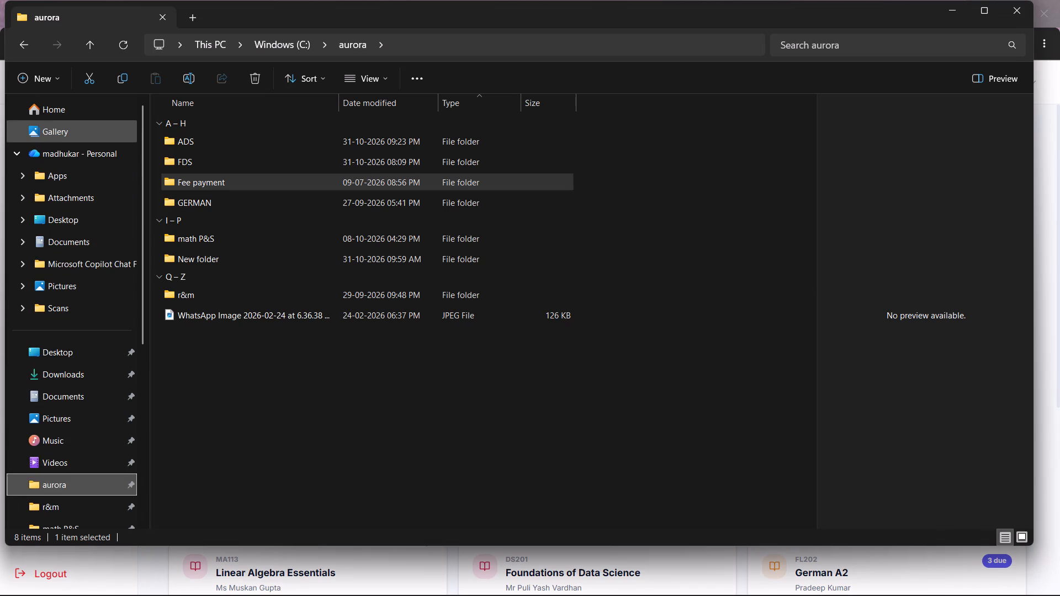
left_click(83, 107)
scroll(401, 301, "down", 1)
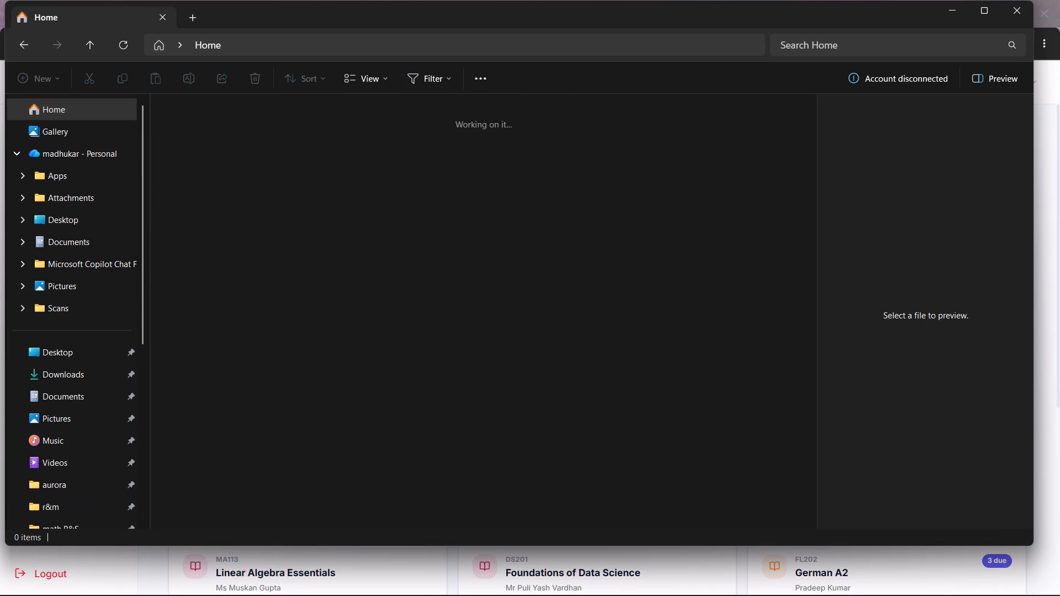
scroll(401, 301, "down", 1)
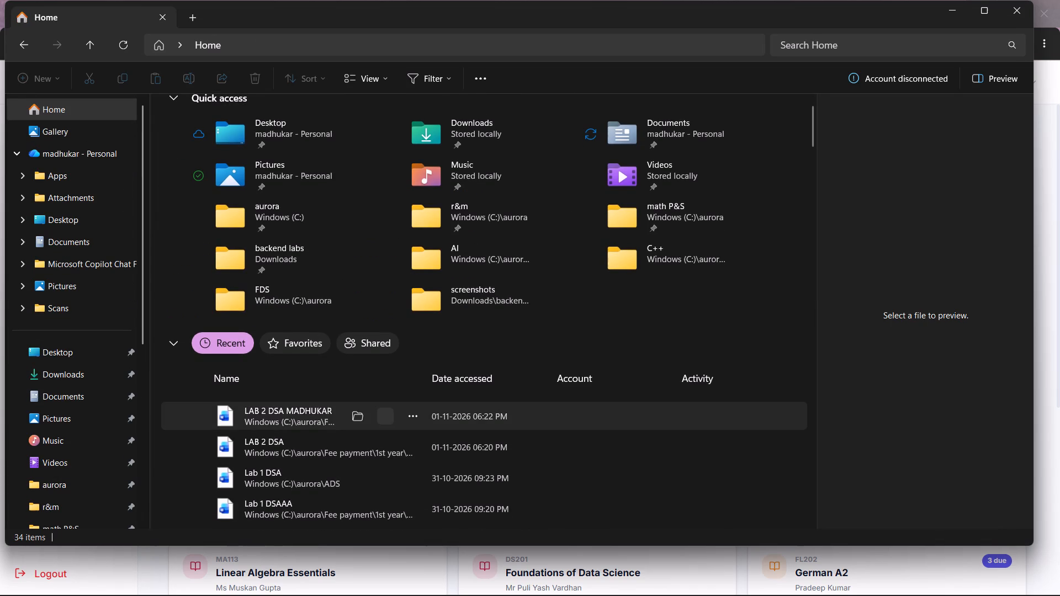
left_click(356, 415)
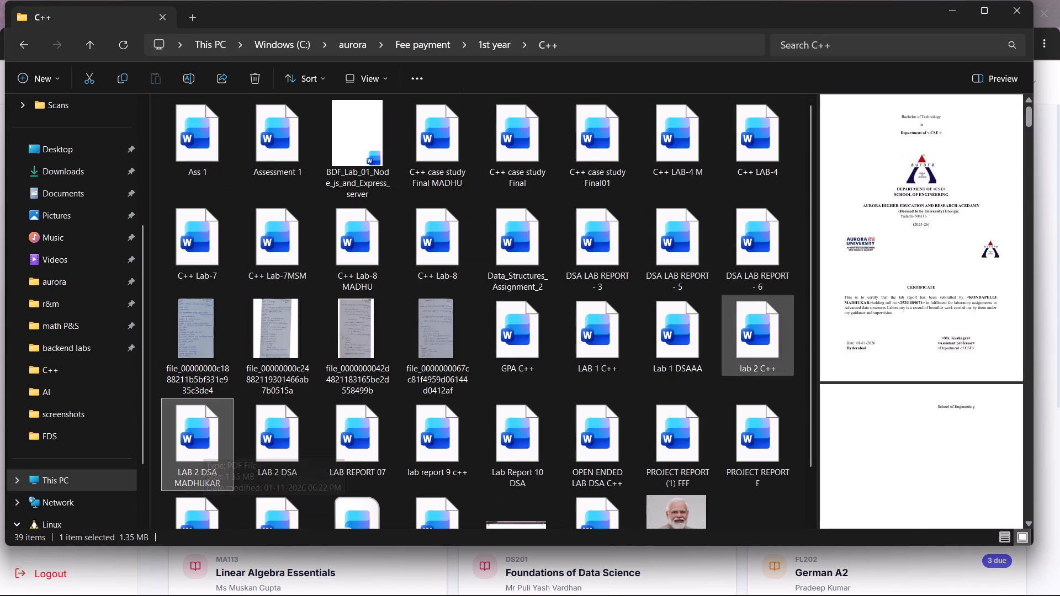
Check the cover, certificate and first question pages in the preview of the LAB 2 DSA MADHUKAR PDF.
scroll(940, 340, "down", 4)
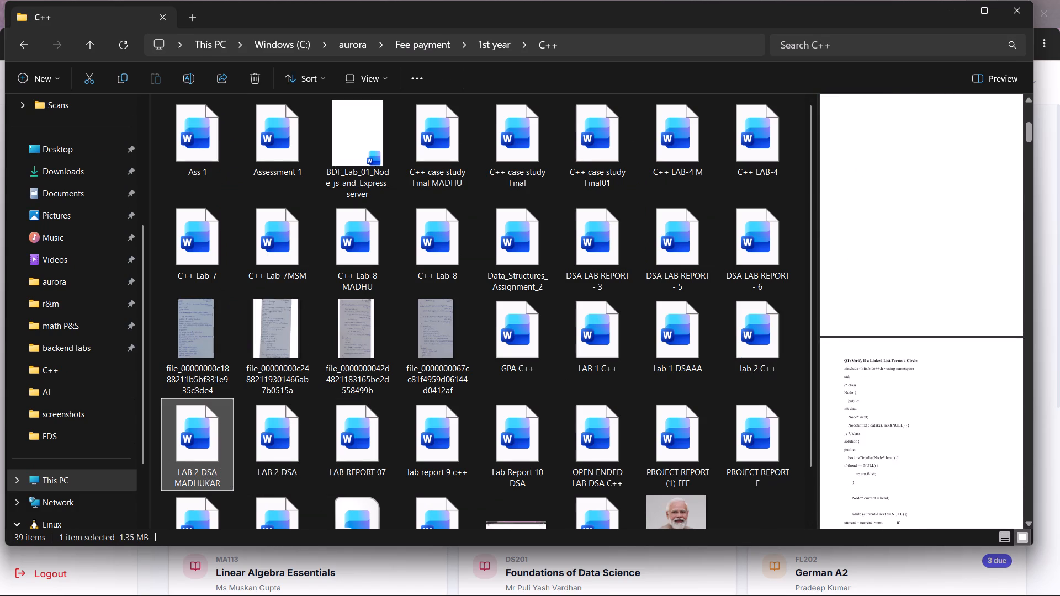
scroll(940, 340, "up", 3)
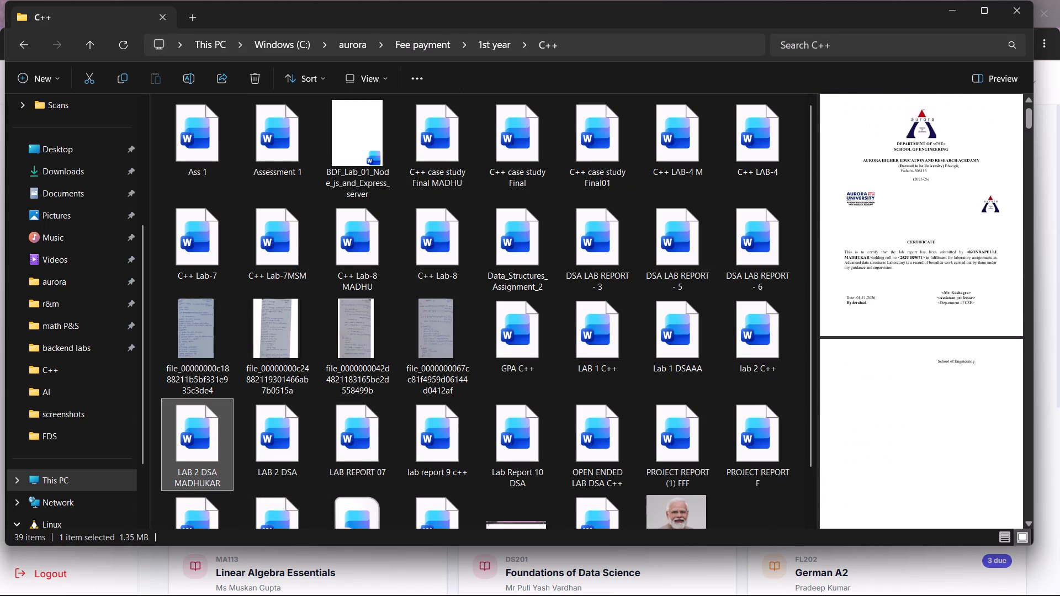
scroll(940, 340, "up", 1)
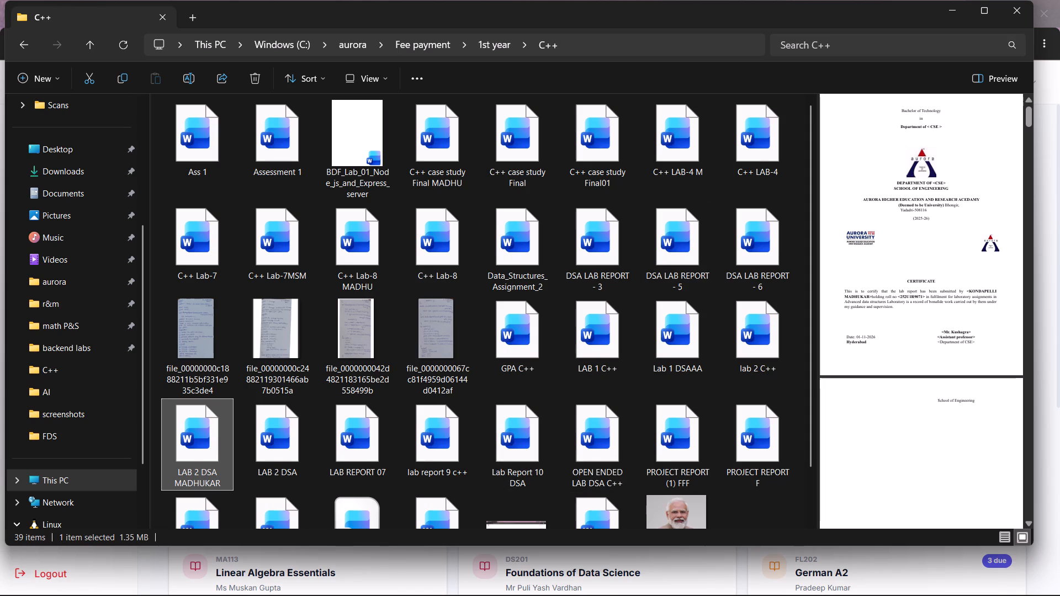
scroll(653, 324, "down", 2)
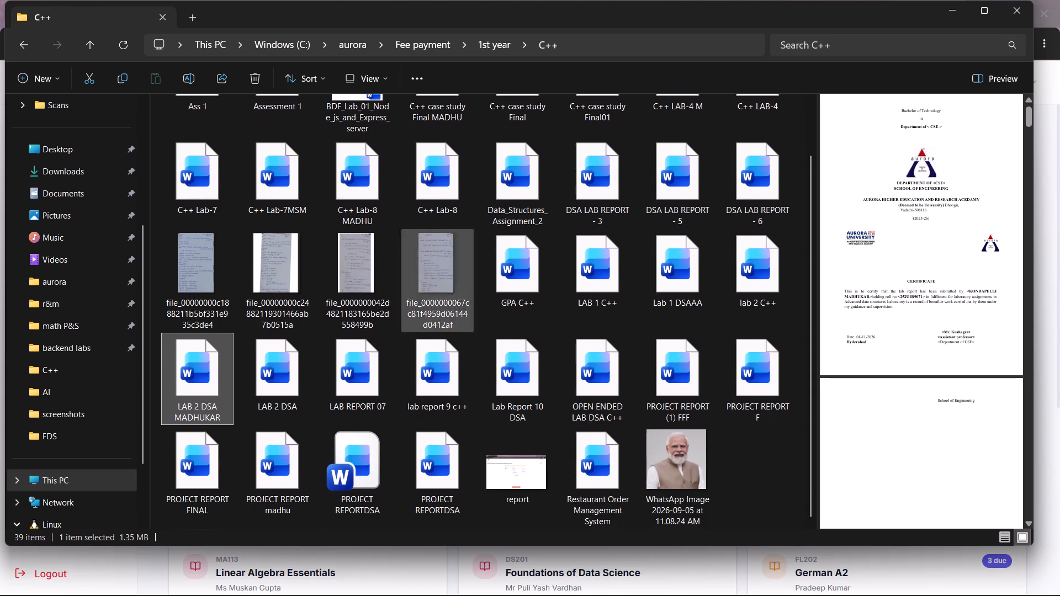